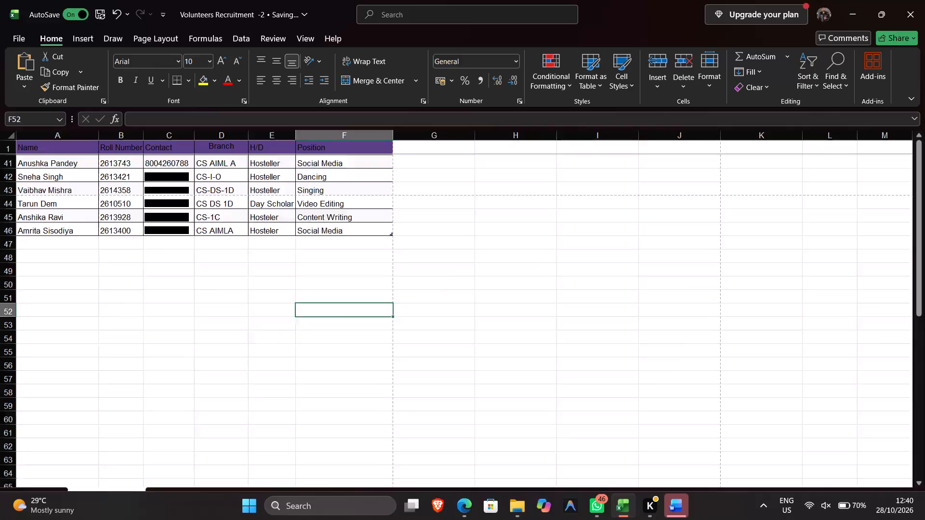
Look through the volunteer recruitment table's names, branches, hosteller status and positions from the first row down.
scroll(308, 298, "up", 1)
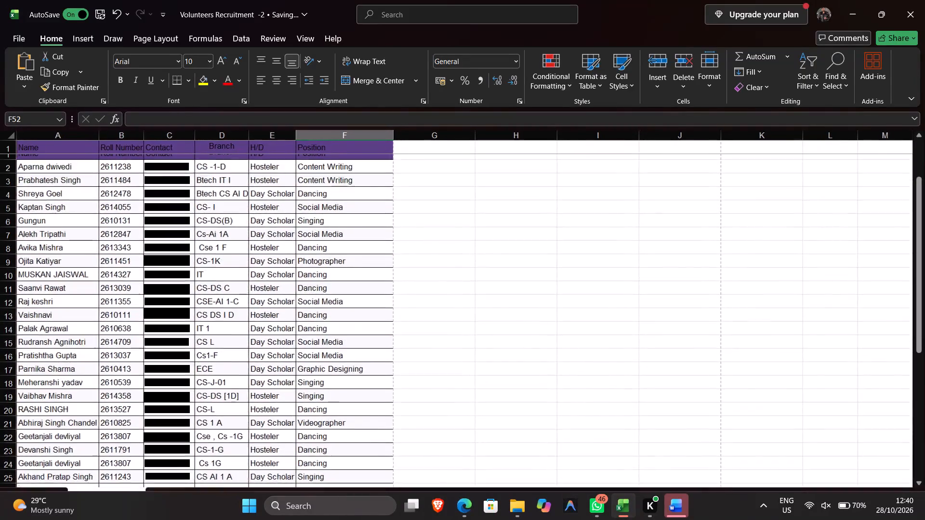
scroll(308, 298, "up", 1)
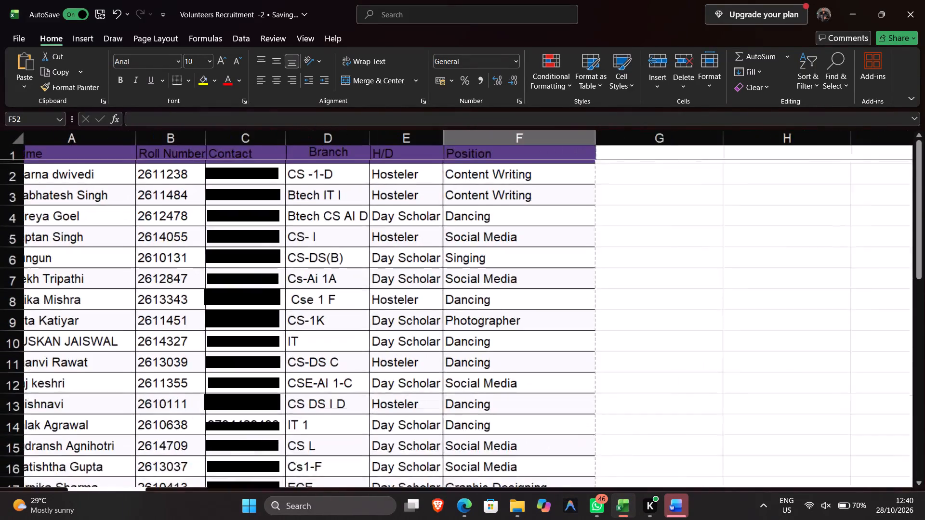
scroll(90, 153, "right", 1)
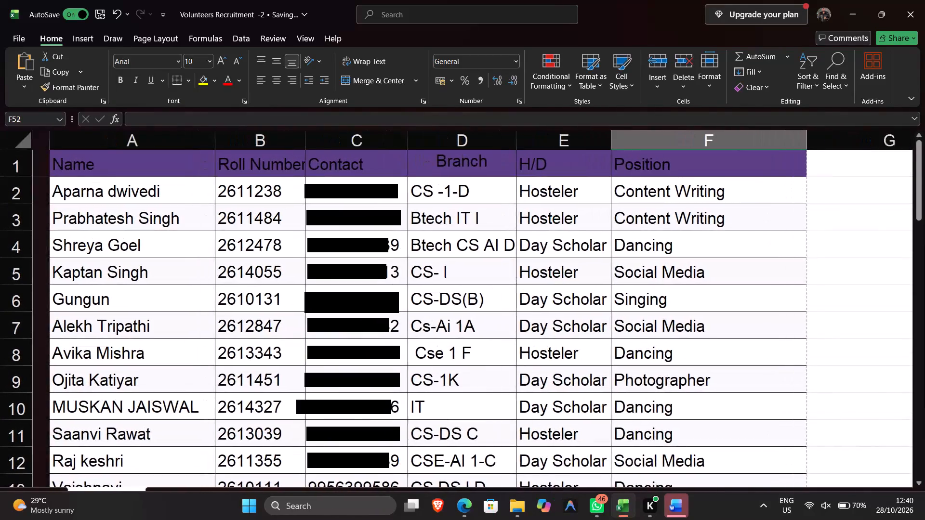
scroll(90, 153, "right", 1)
scroll(90, 153, "down", 3)
scroll(138, 295, "down", 2)
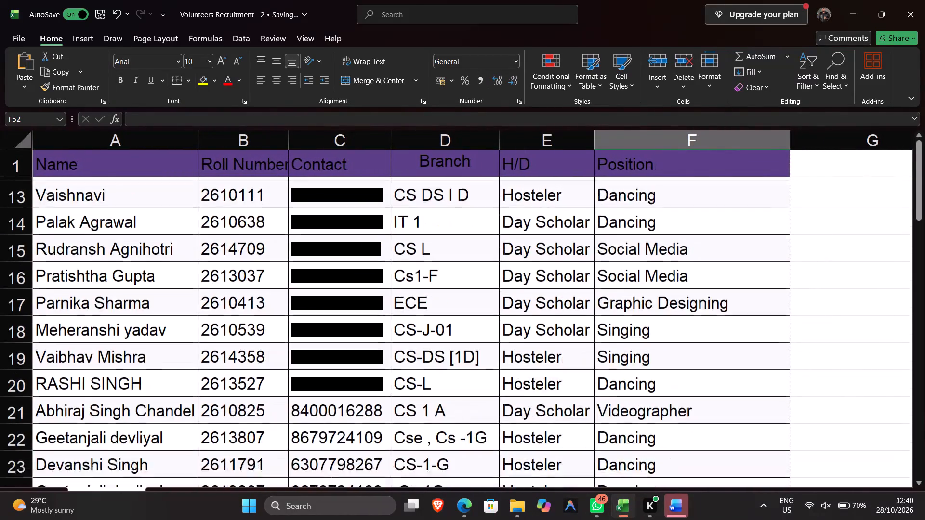
scroll(138, 295, "down", 4)
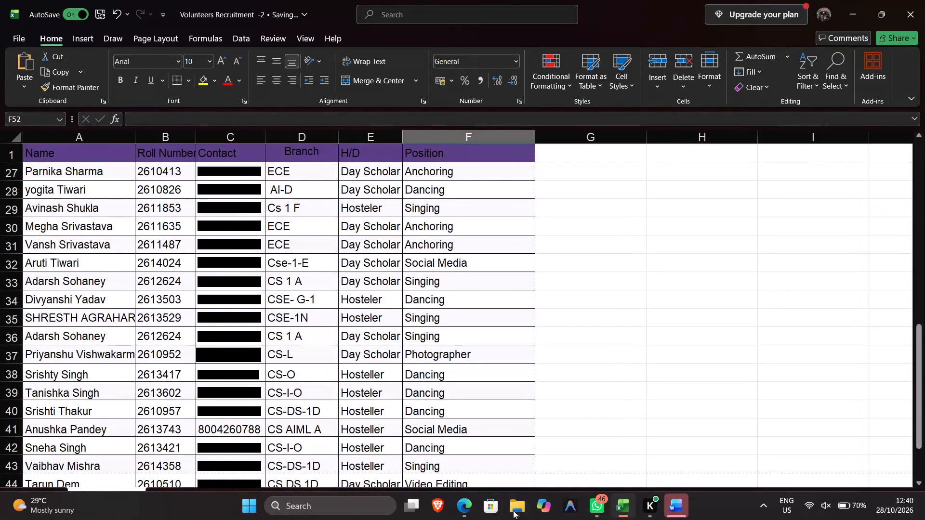
Switch to the Brave browser and search the web for "sih problem statements 2026".
left_click(436, 516)
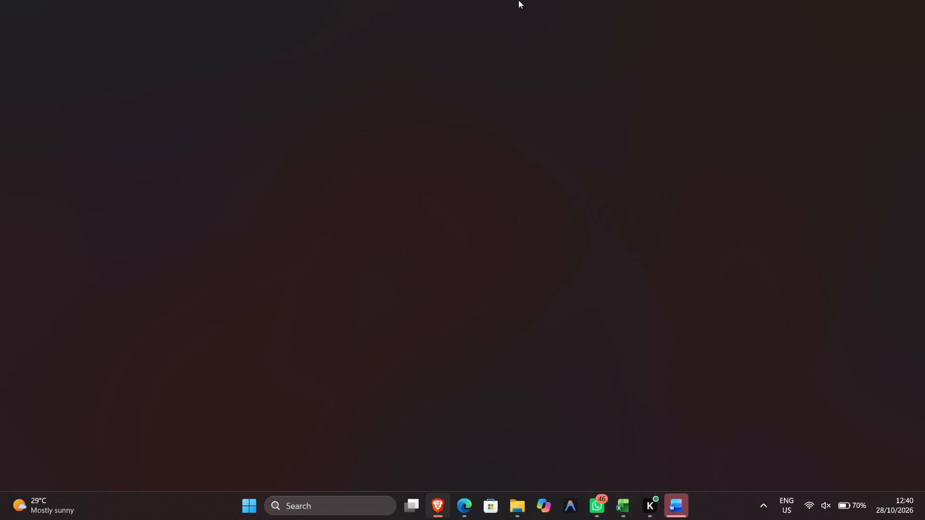
type("SIH")
key("space")
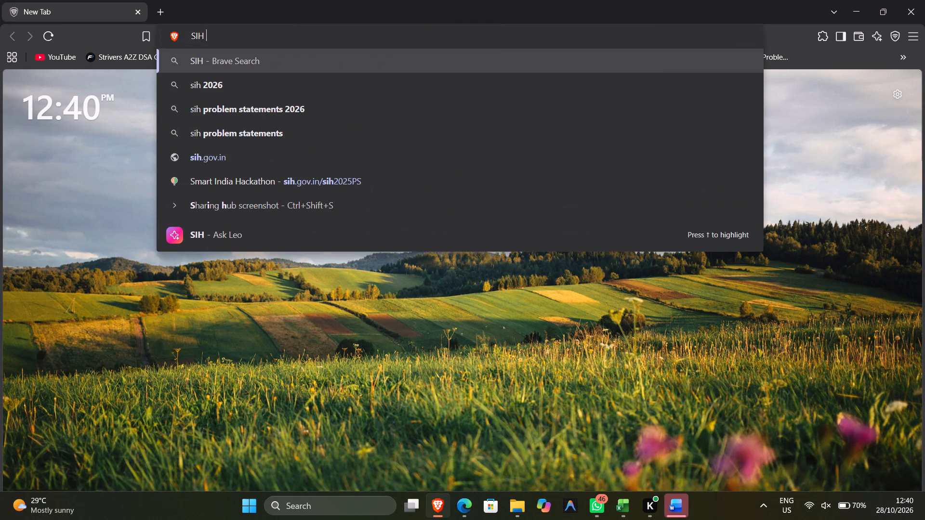
key("Down")
key("Down")
key("Return")
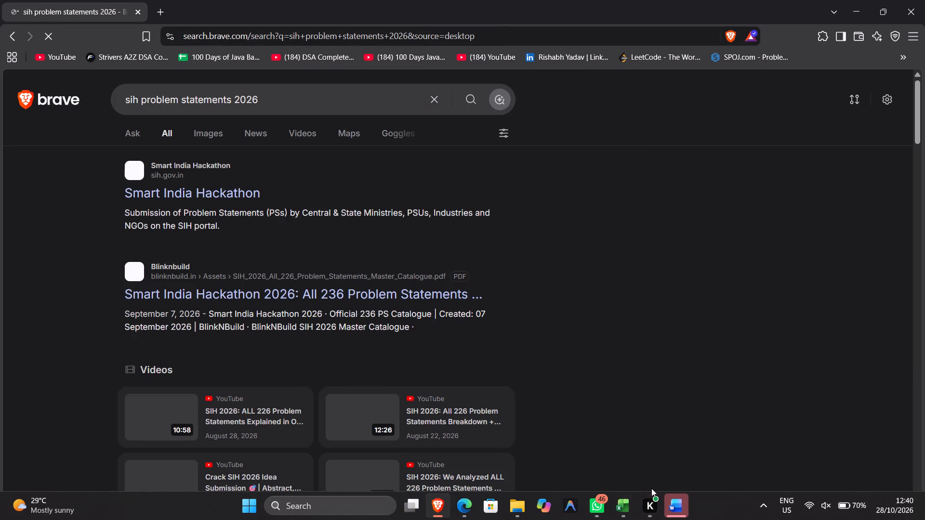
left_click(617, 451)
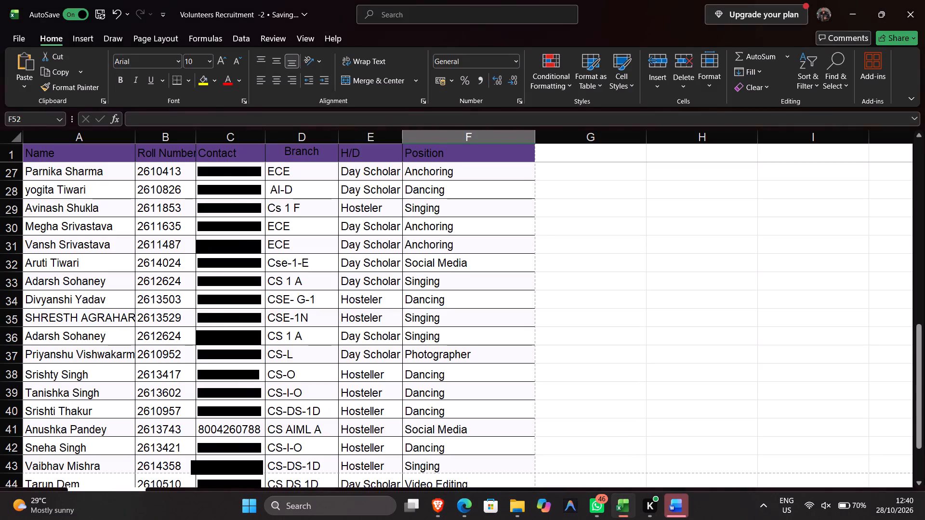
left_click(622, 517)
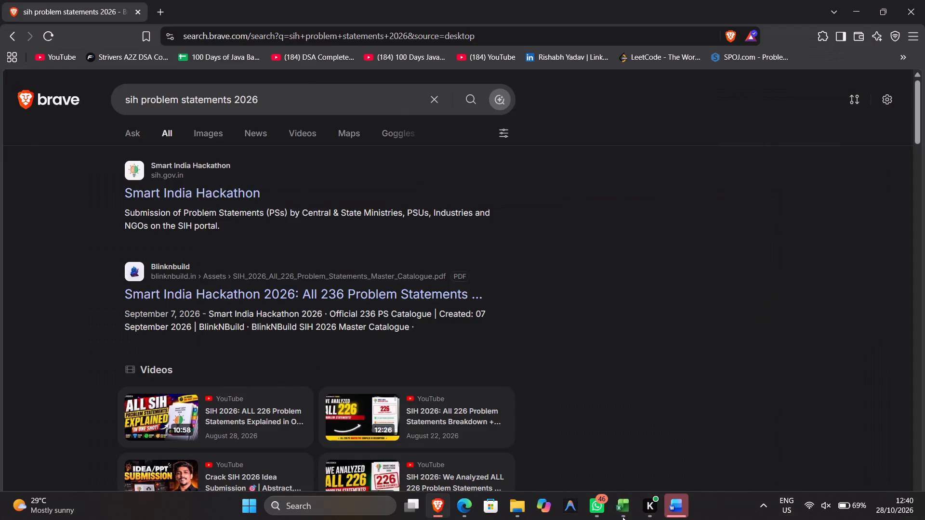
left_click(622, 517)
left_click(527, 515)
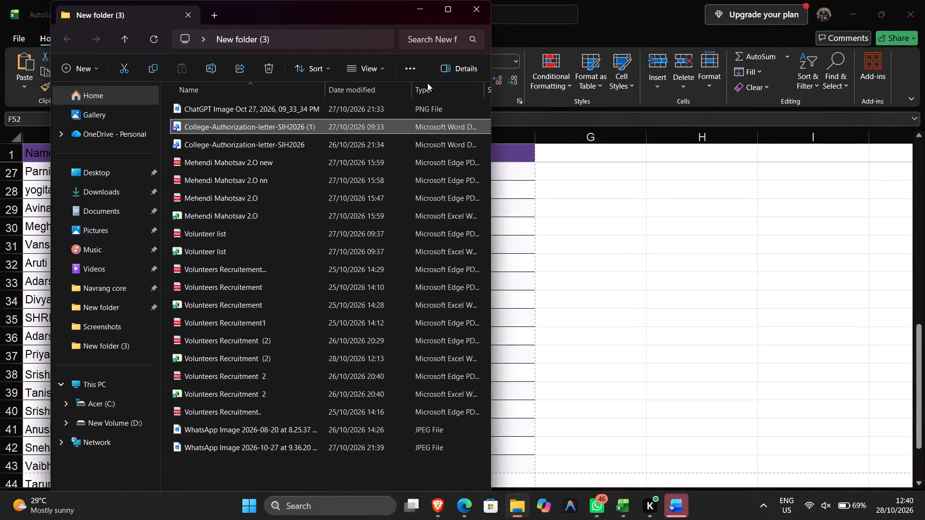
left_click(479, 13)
Switch to Microsoft Edge and close the Volunteers Recruitment 2.pdf document, keeping Volunteers Recruitment -2.pdf open.
left_click(467, 514)
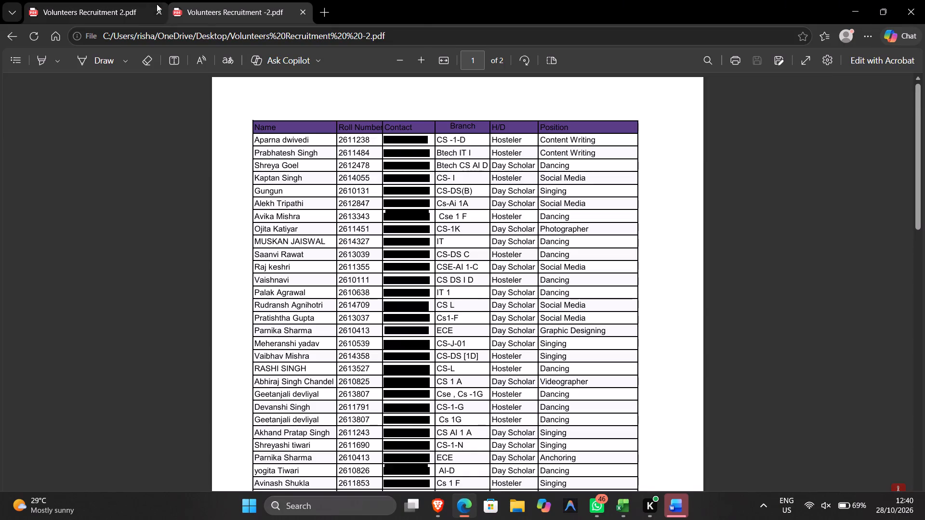
left_click(156, 11)
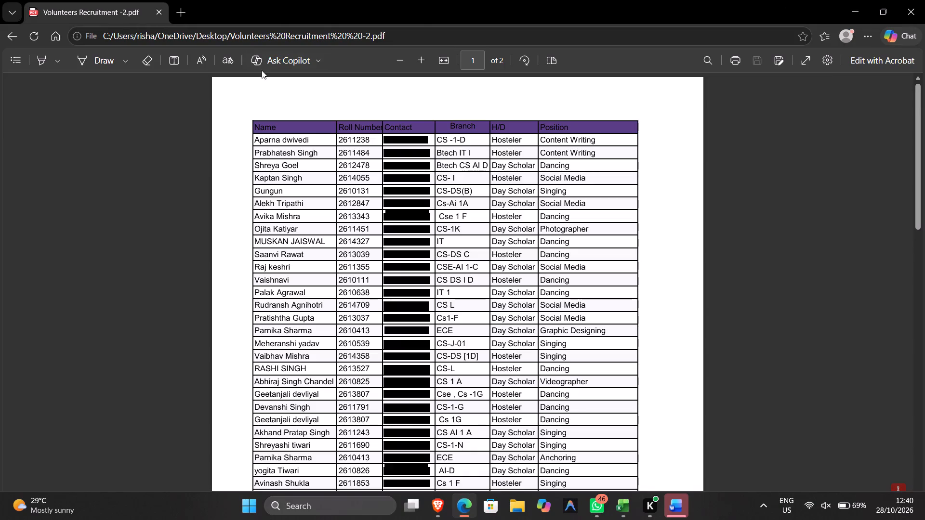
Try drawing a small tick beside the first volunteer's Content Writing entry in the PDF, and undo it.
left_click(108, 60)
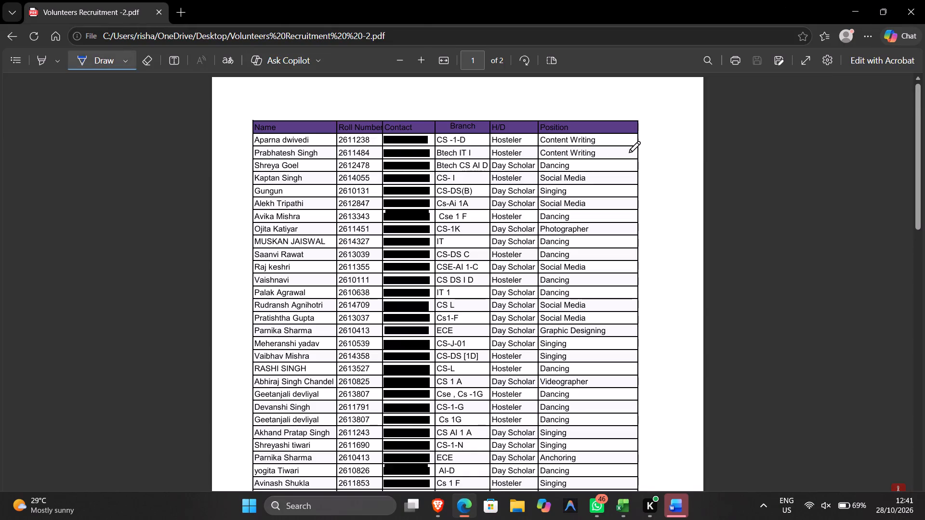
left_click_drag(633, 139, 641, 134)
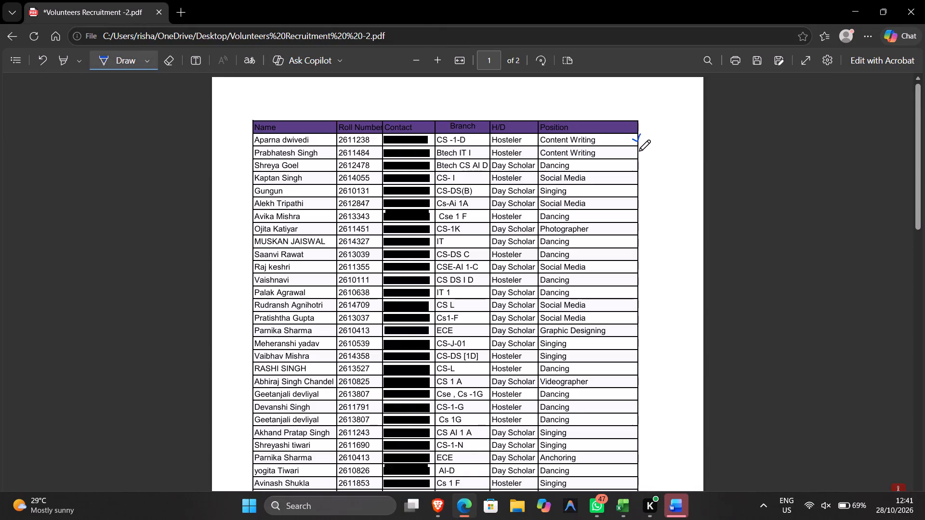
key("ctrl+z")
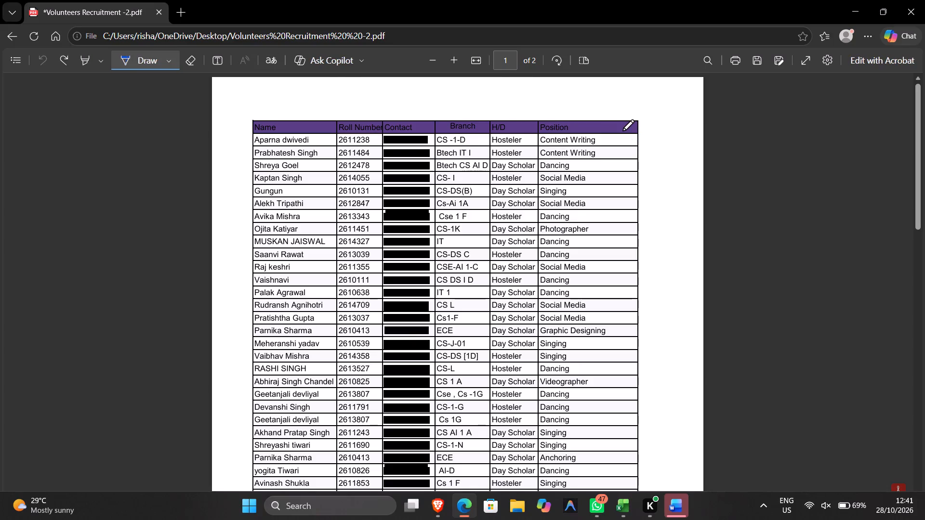
Return to the Excel volunteer workbook and examine the table's rows and the options available for the first Position cell.
left_click(848, 0)
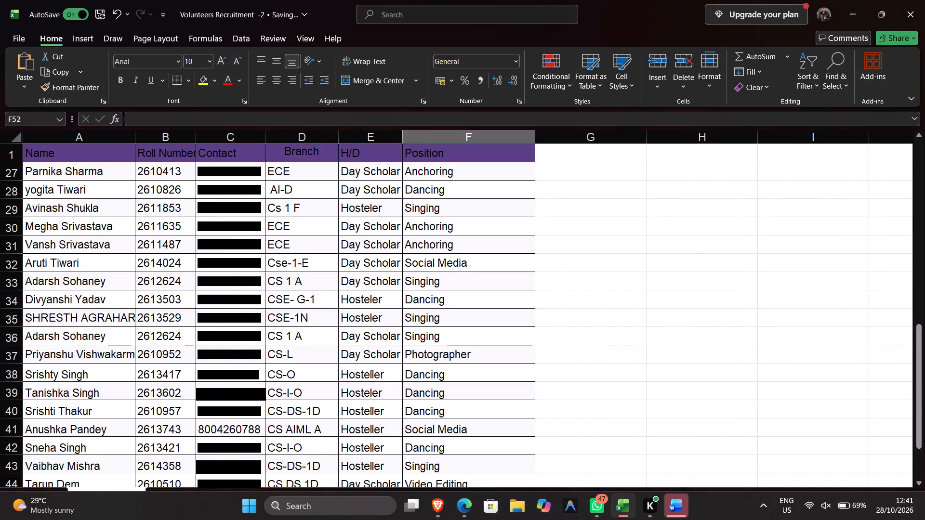
scroll(389, 294, "down", 4)
scroll(389, 294, "up", 8)
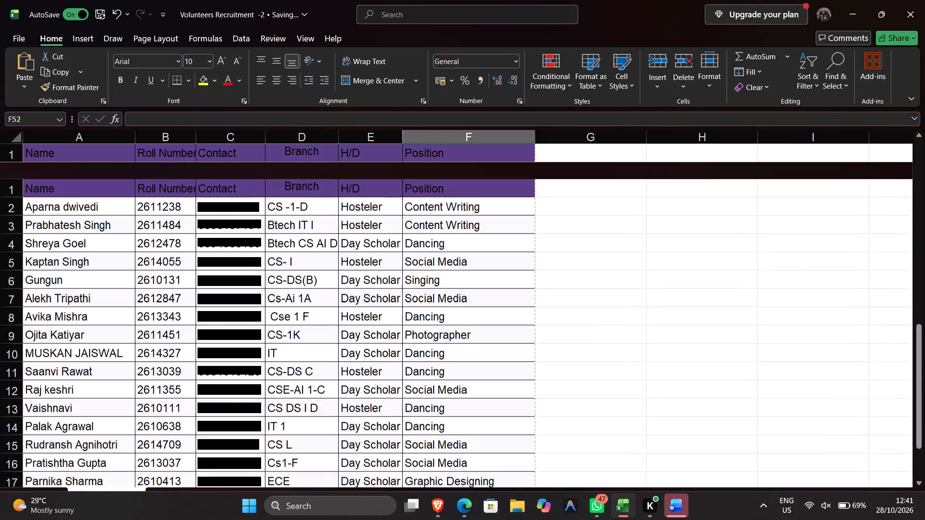
left_click(551, 156)
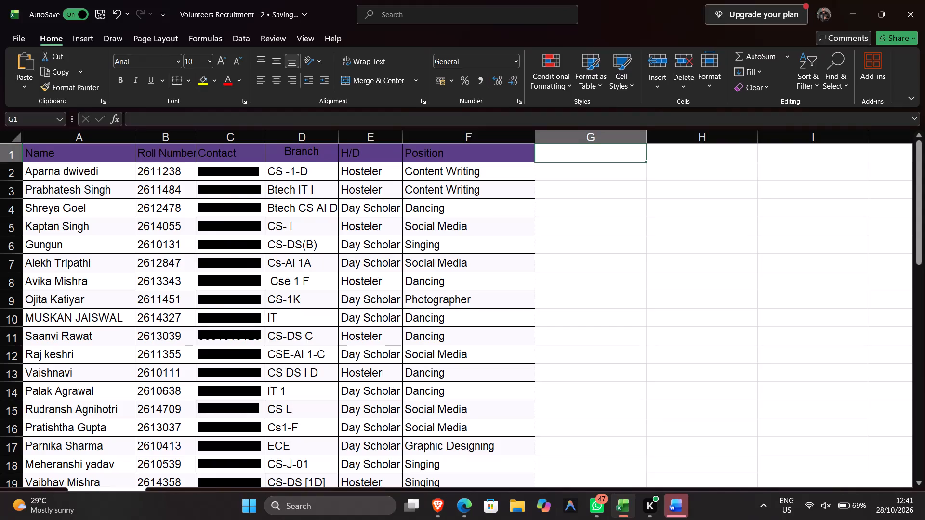
scroll(520, 295, "down", 6)
scroll(520, 295, "up", 7)
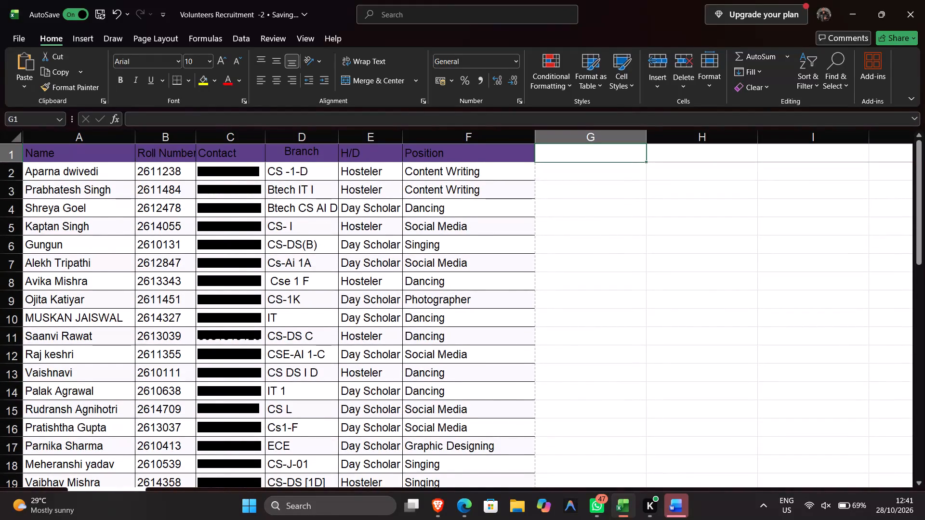
left_click(510, 174)
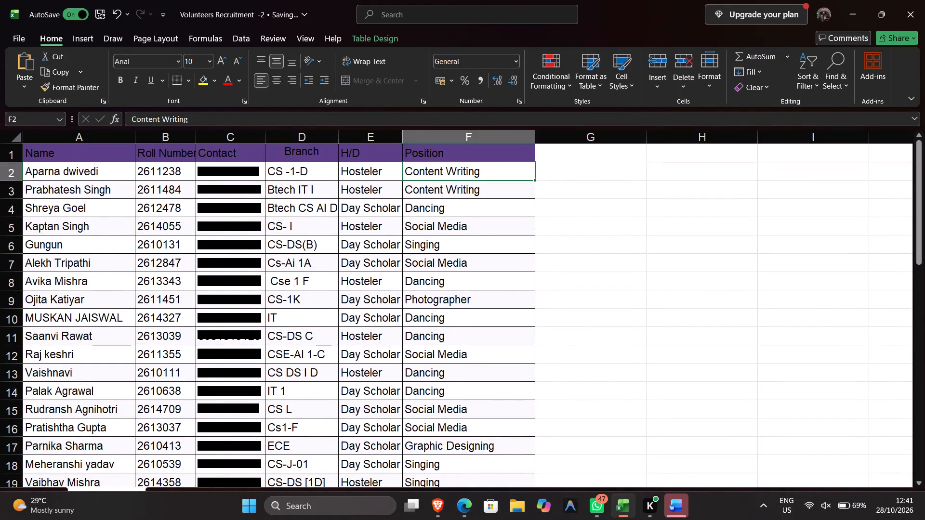
right_click(510, 174)
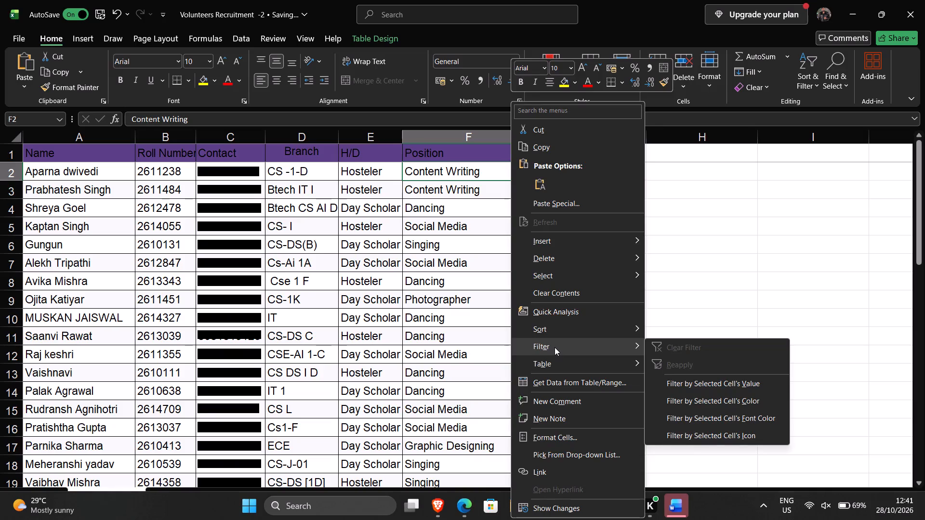
left_click(727, 255)
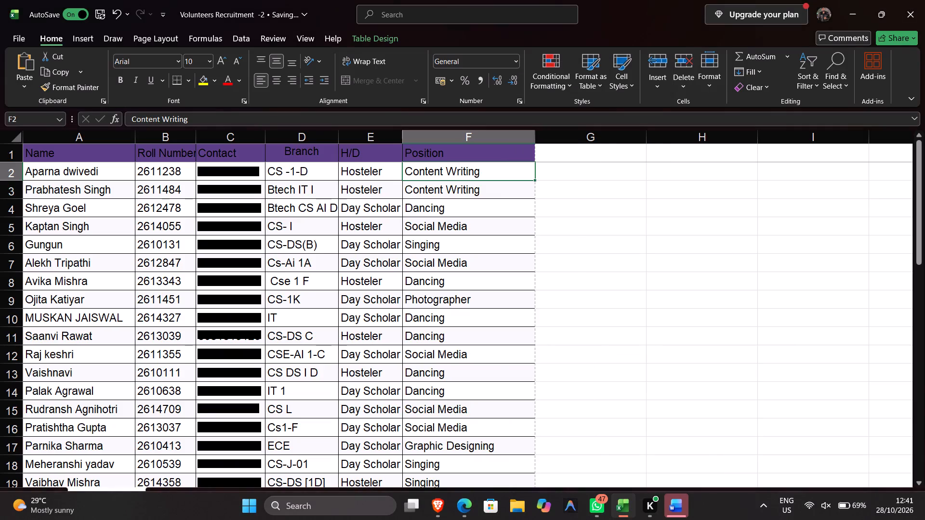
Switch to Brave, view the Smart India Hackathon site (sih.gov.in) from the search results, and return to the results.
left_click(441, 517)
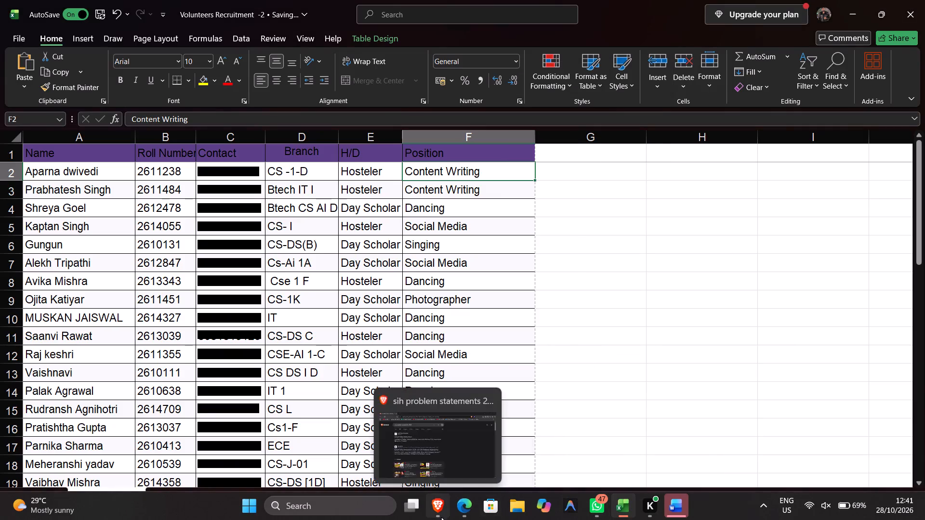
left_click(199, 192)
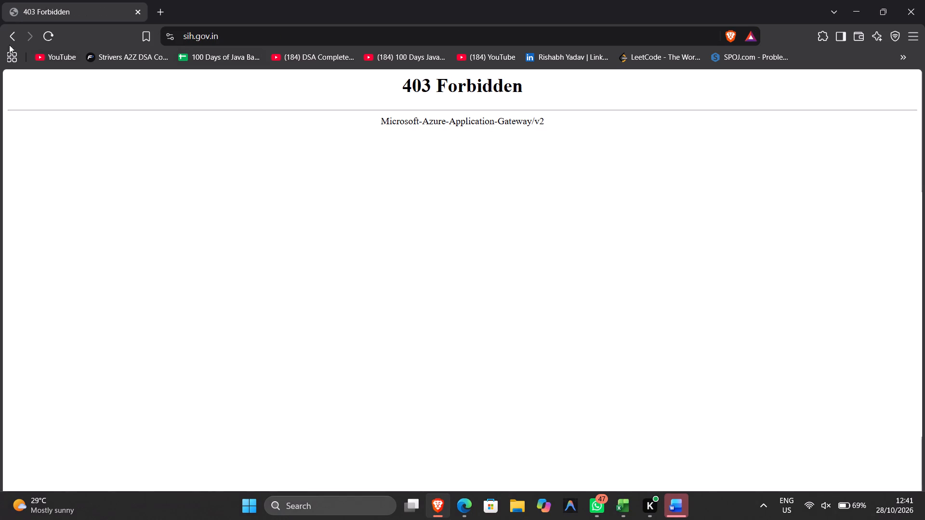
left_click(3, 40)
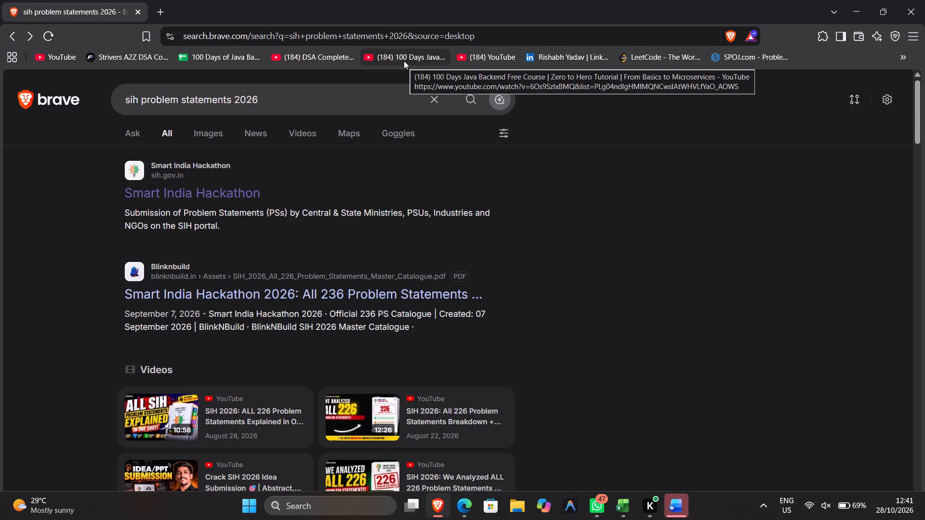
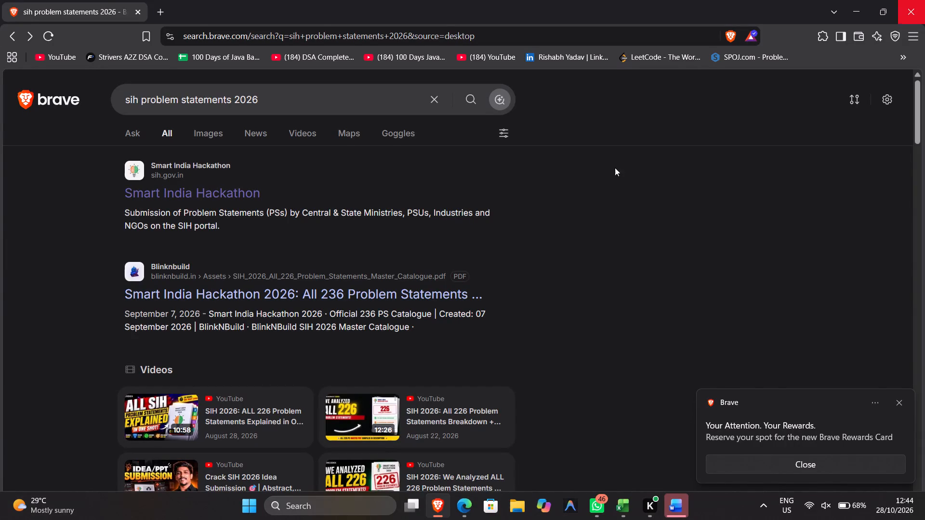
Open the BlinkNBuild Smart India Hackathon 2026 problem statements catalogue PDF from the search results and examine its themes breakdown and master index.
left_click(362, 295)
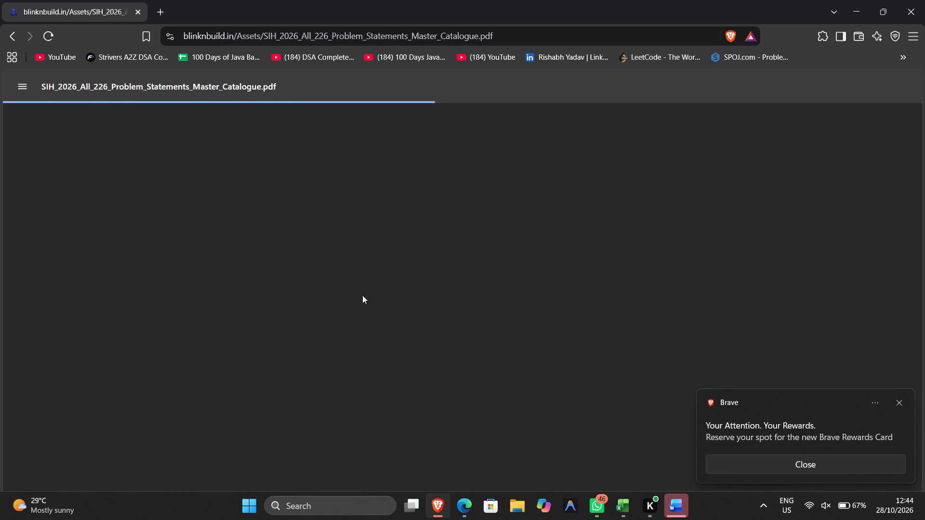
right_click(362, 295)
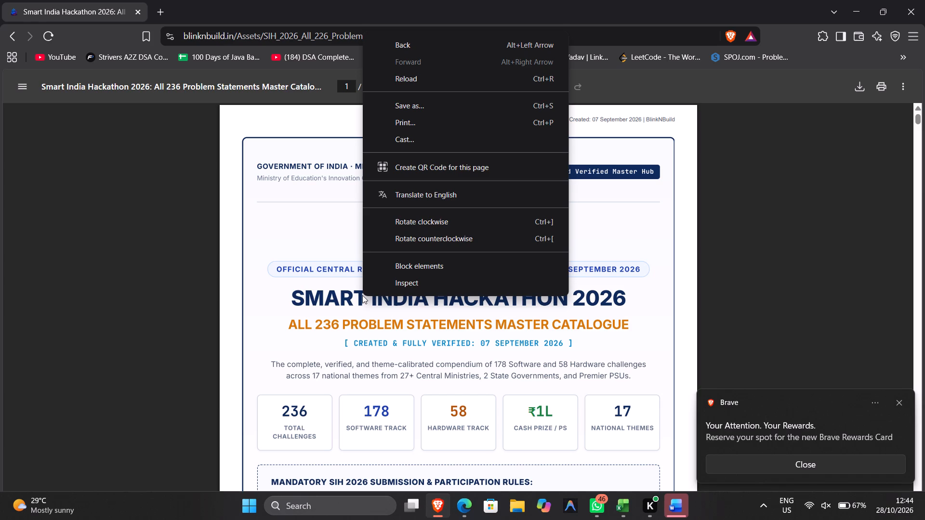
left_click(292, 435)
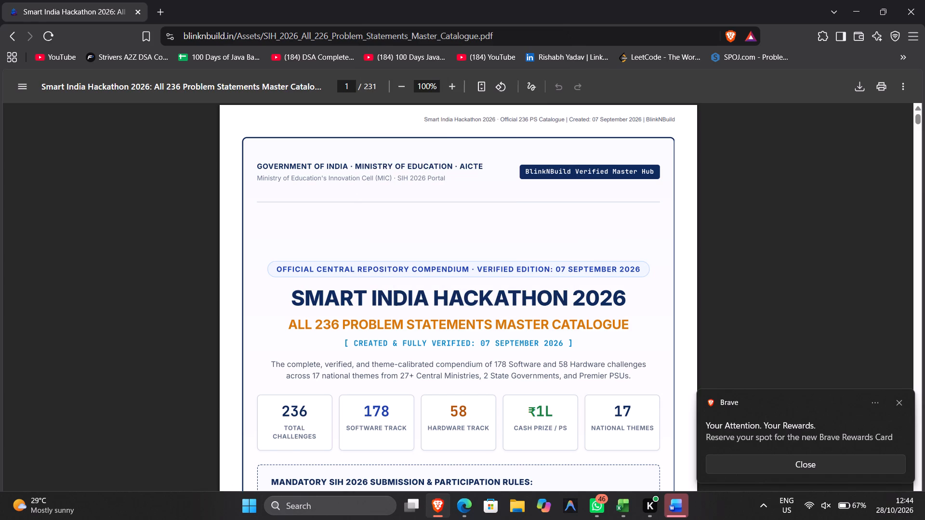
scroll(292, 435, "down", 3)
scroll(410, 339, "down", 2)
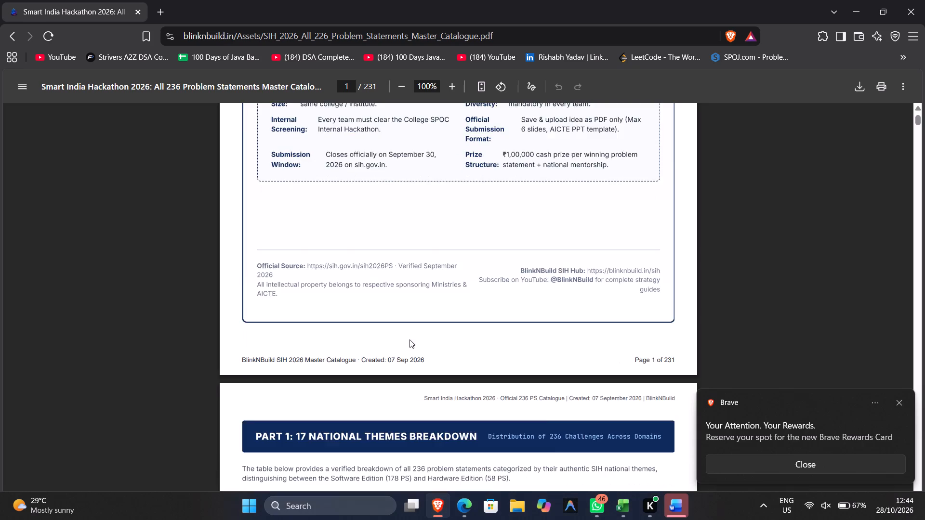
scroll(410, 339, "down", 5)
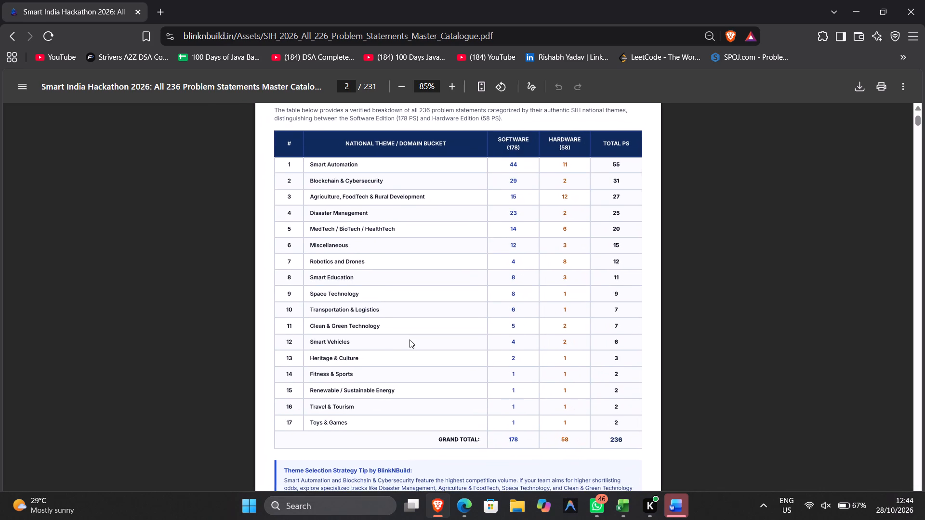
scroll(410, 339, "down", 6)
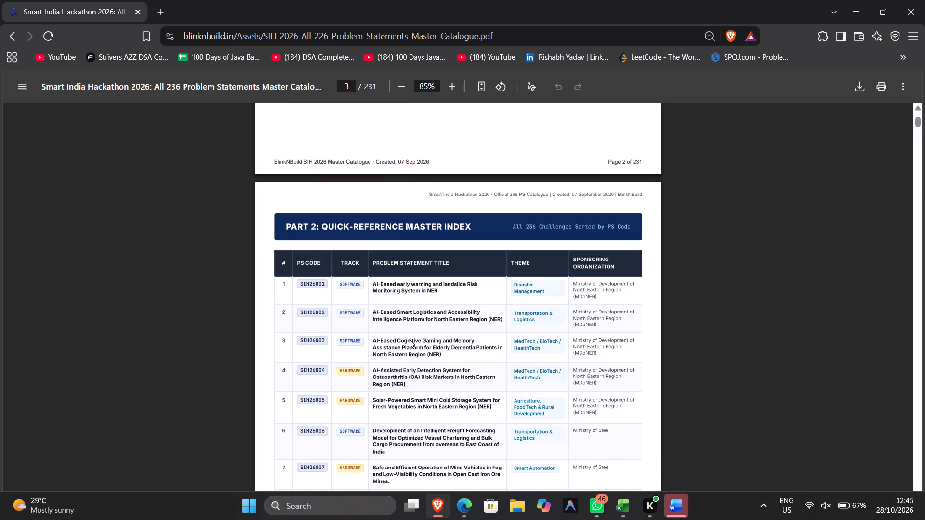
scroll(410, 339, "down", 15)
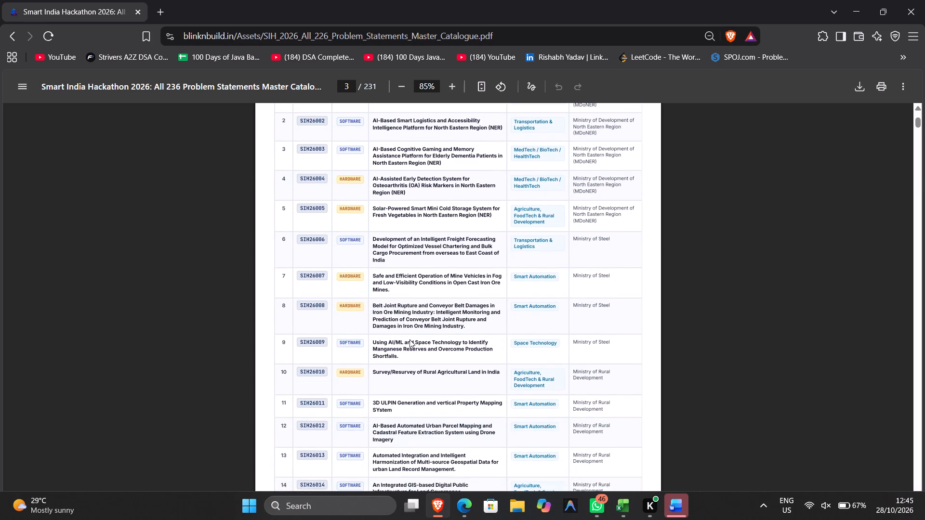
scroll(410, 339, "down", 12)
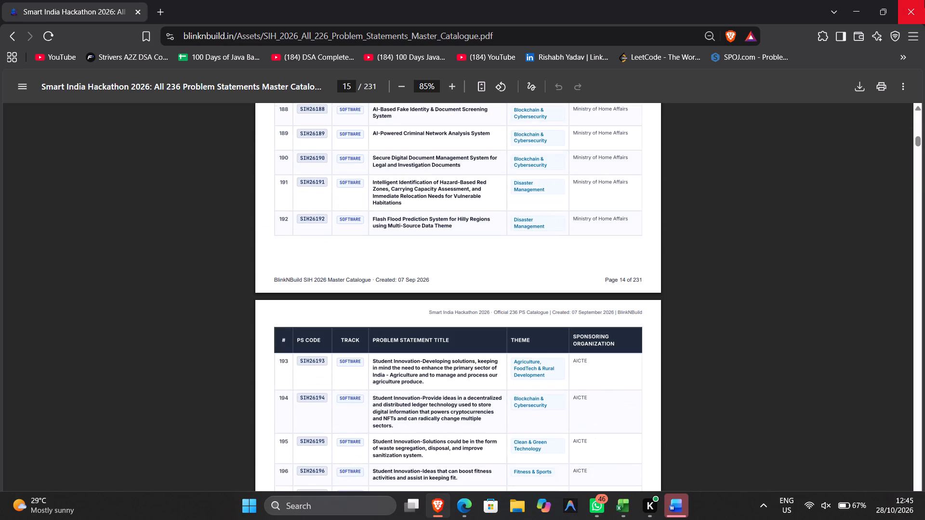
Close the Brave browser window to return to the Excel volunteer workbook.
left_click(924, 0)
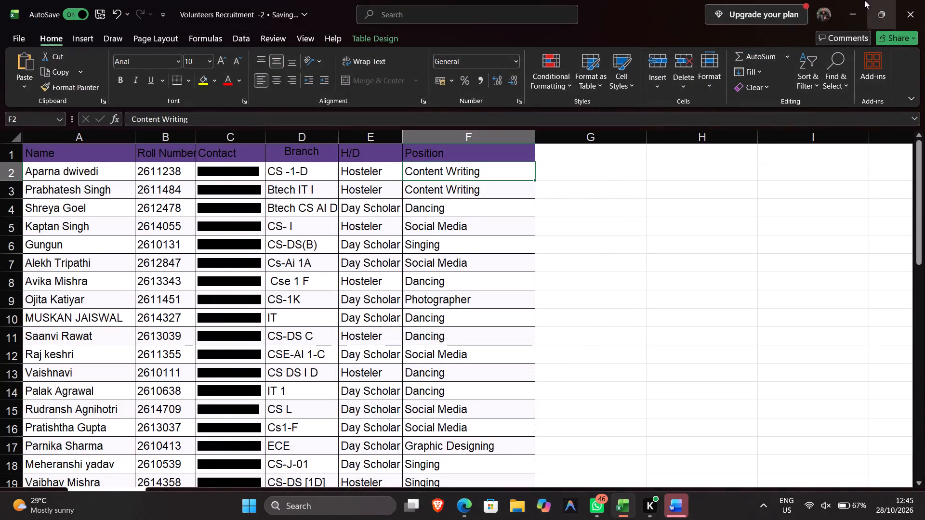
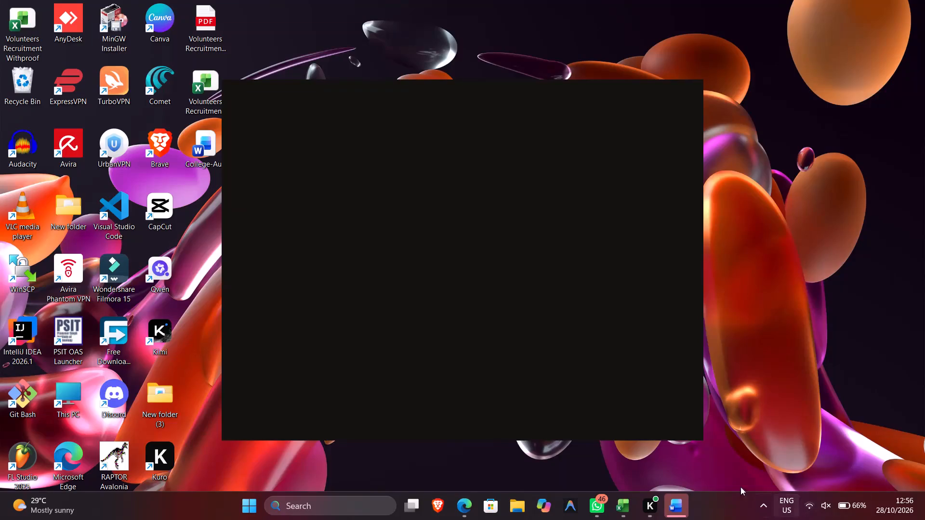
Switch to the Volunteers Recruitment workbook in Excel and examine the volunteer list's rows, branches and positions.
left_click(628, 509)
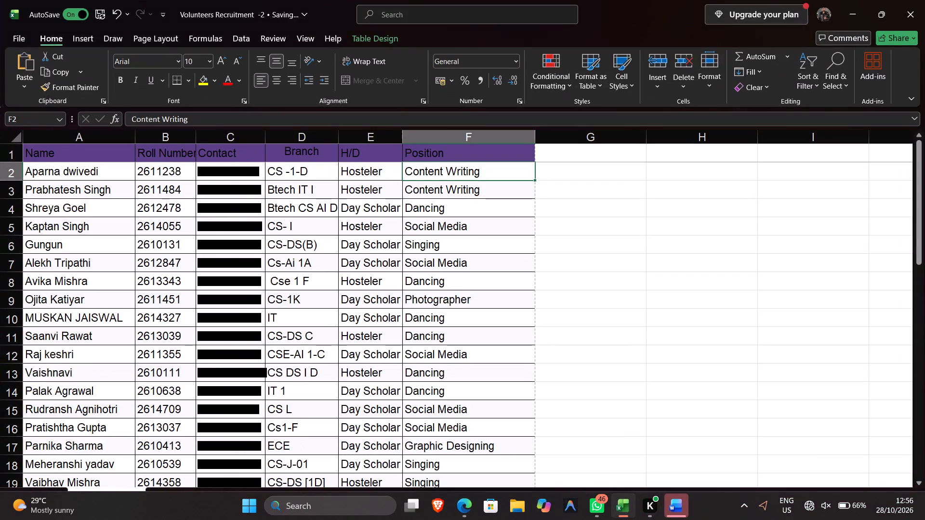
scroll(377, 348, "down", 5)
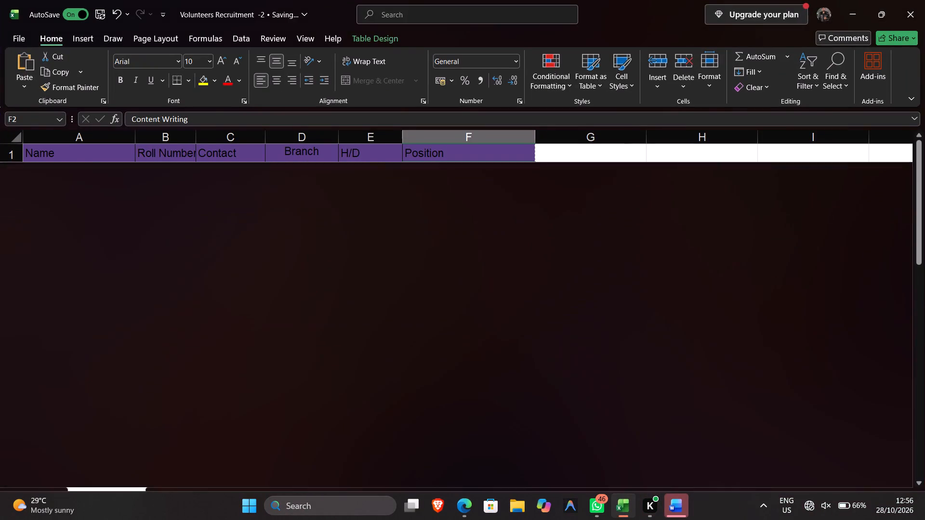
scroll(377, 348, "up", 3)
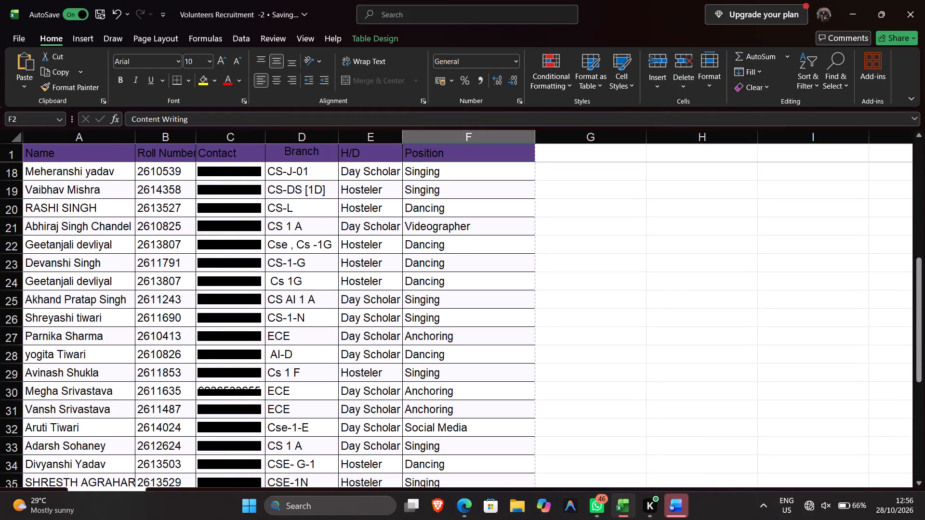
scroll(377, 348, "down", 2)
scroll(377, 348, "up", 2)
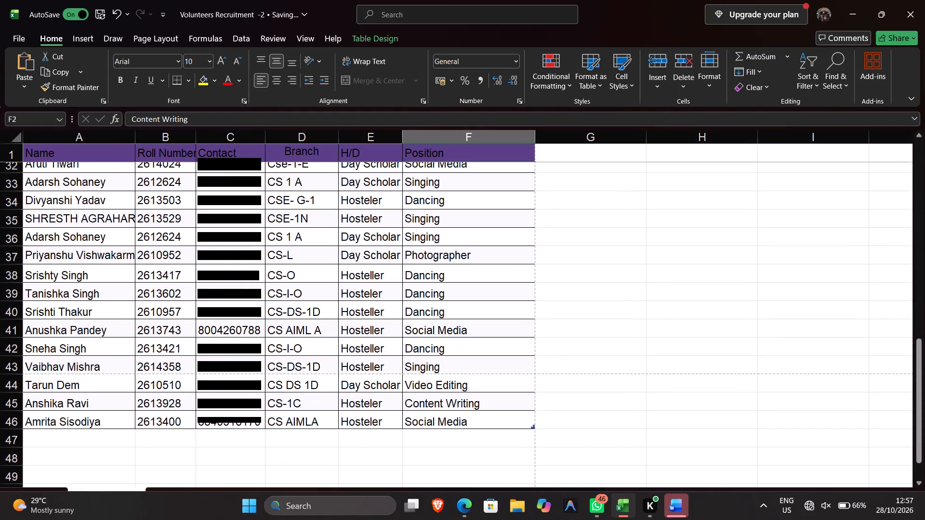
scroll(377, 348, "up", 5)
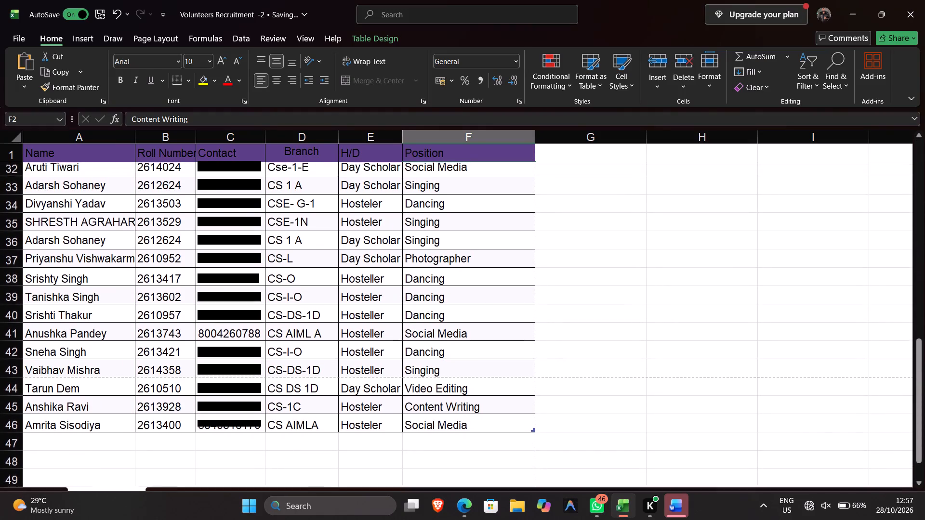
scroll(377, 348, "up", 3)
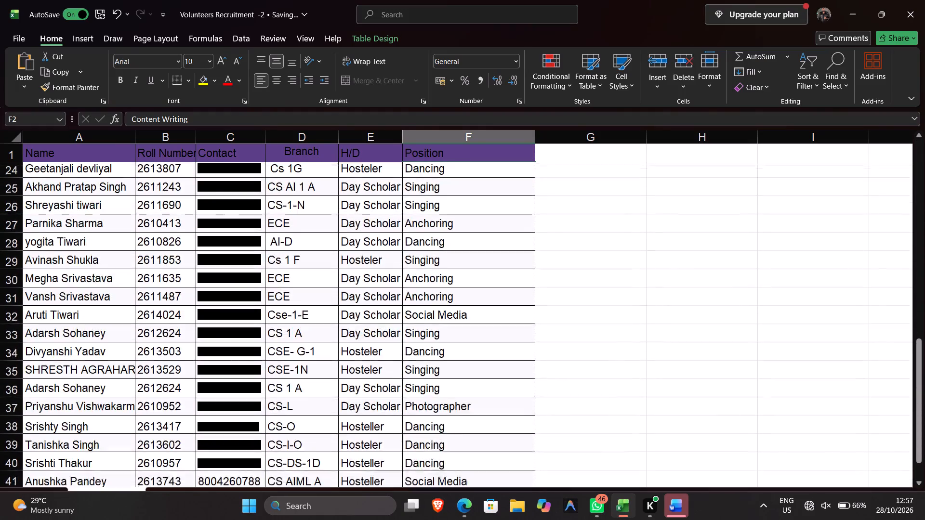
scroll(377, 348, "up", 2)
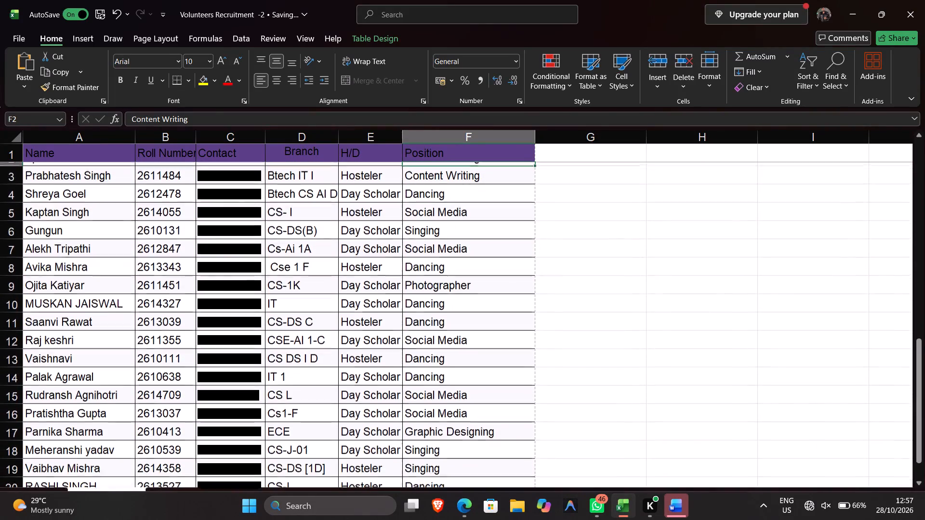
scroll(377, 348, "down", 2)
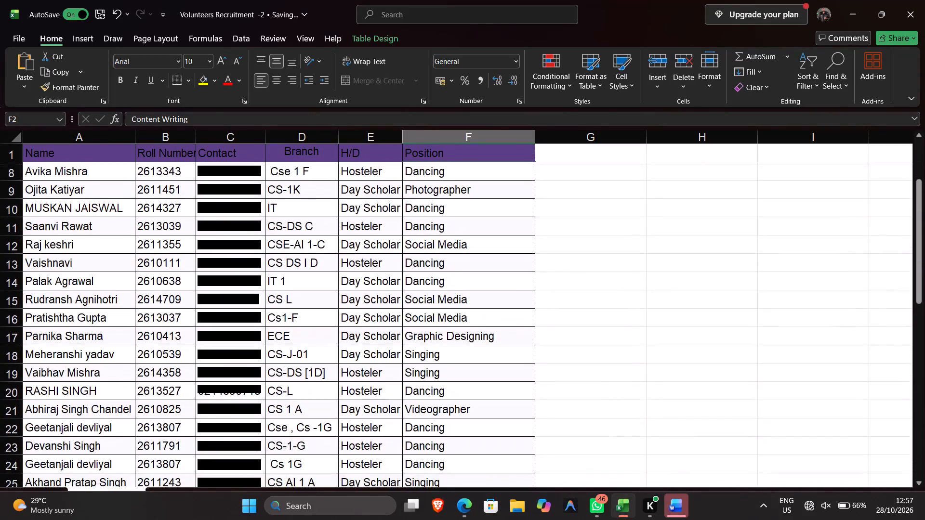
scroll(377, 348, "down", 2)
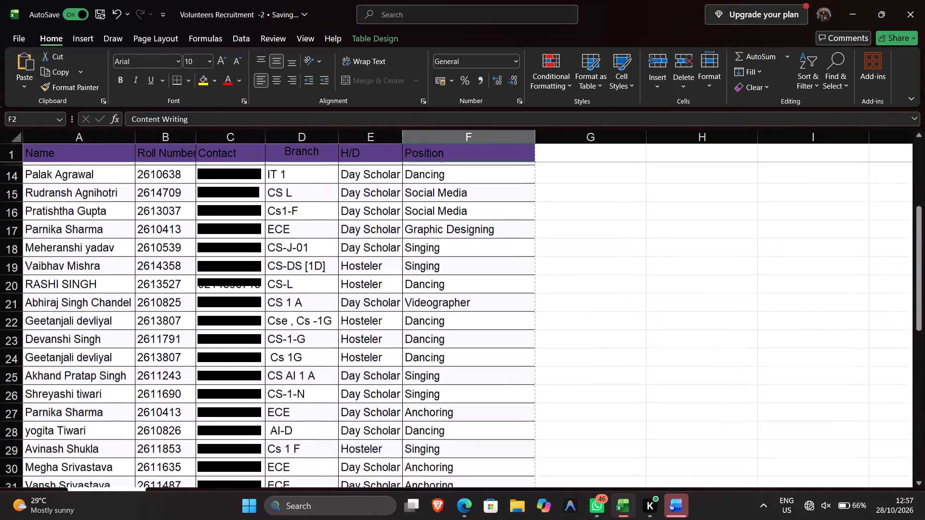
scroll(377, 348, "down", 2)
Mark the volunteer in row 26 as "present" in column G, beside the Position column.
left_click(353, 379)
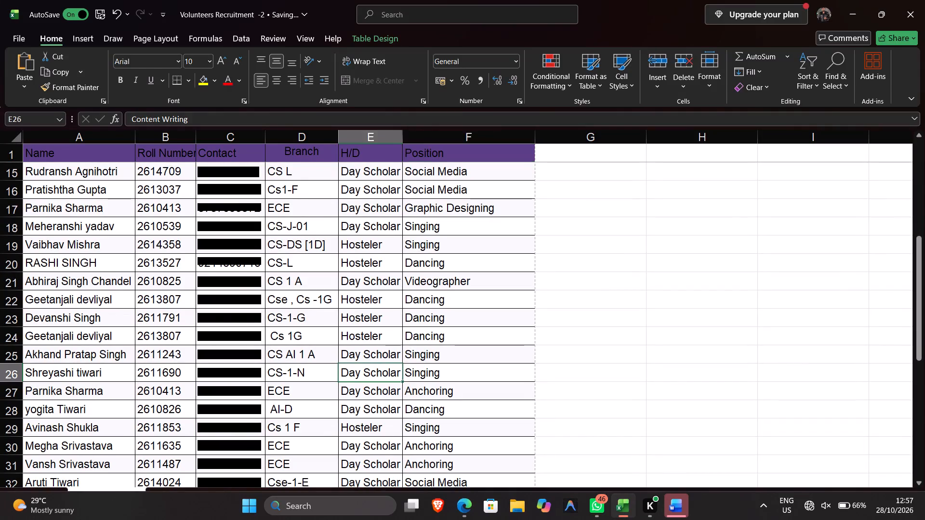
left_click(473, 377)
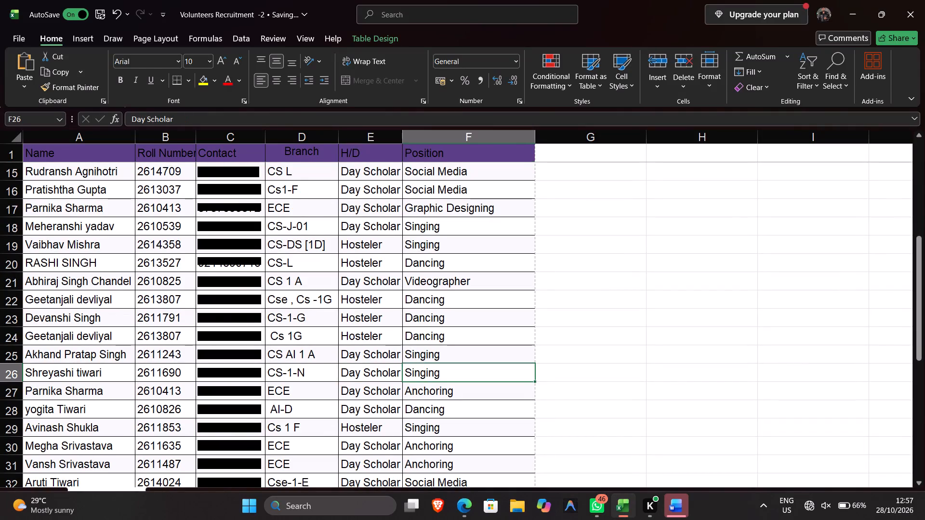
left_click(487, 376)
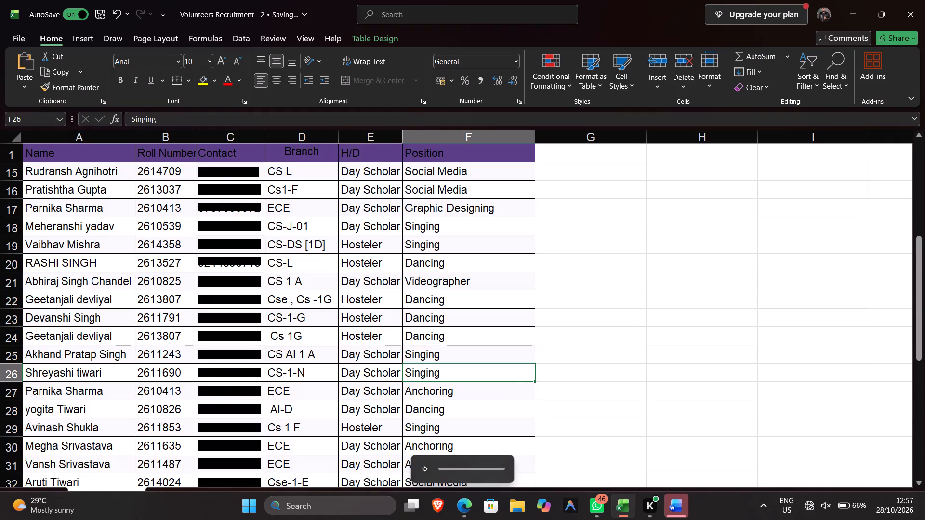
left_click(584, 142)
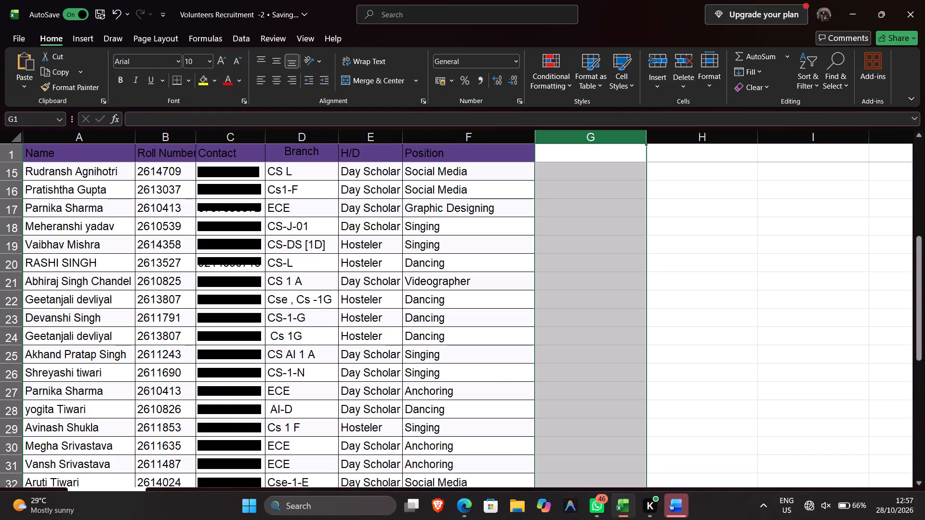
left_click(571, 383)
left_click(570, 372)
type("present")
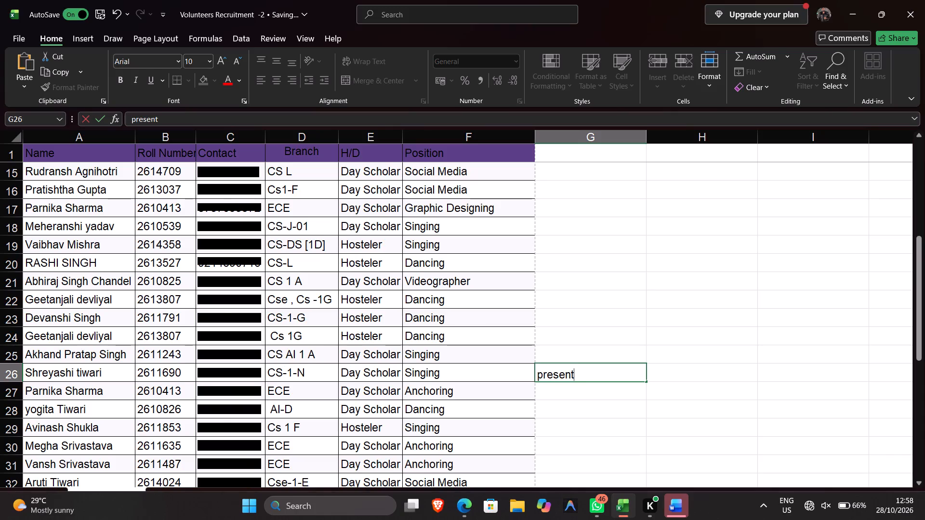
Mark the two Dancing volunteers in rows 39 and 40 as "present" in column G.
scroll(577, 349, "down", 4)
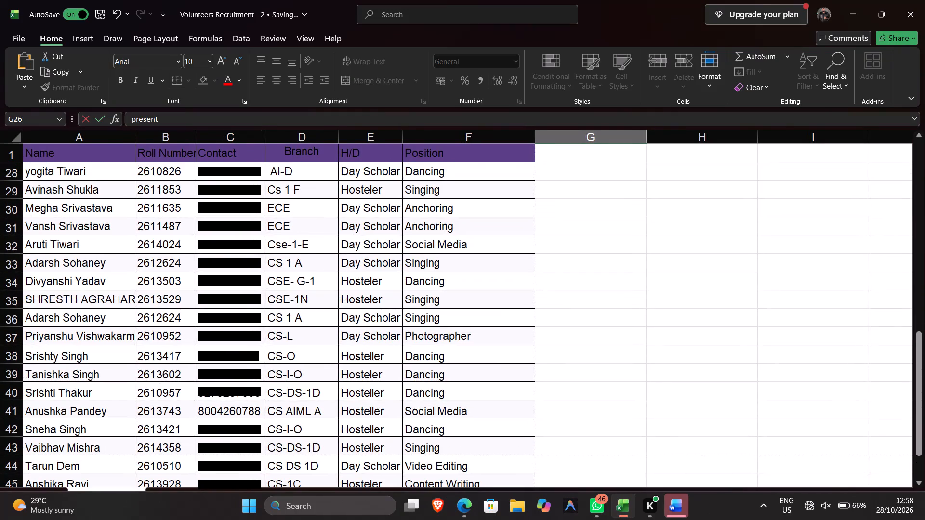
left_click(561, 371)
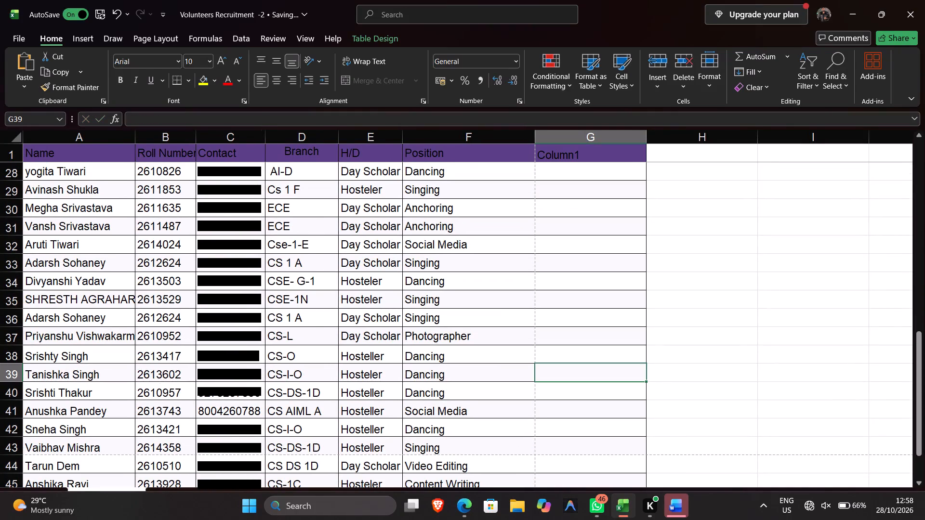
type("present")
scroll(561, 371, "down", 1)
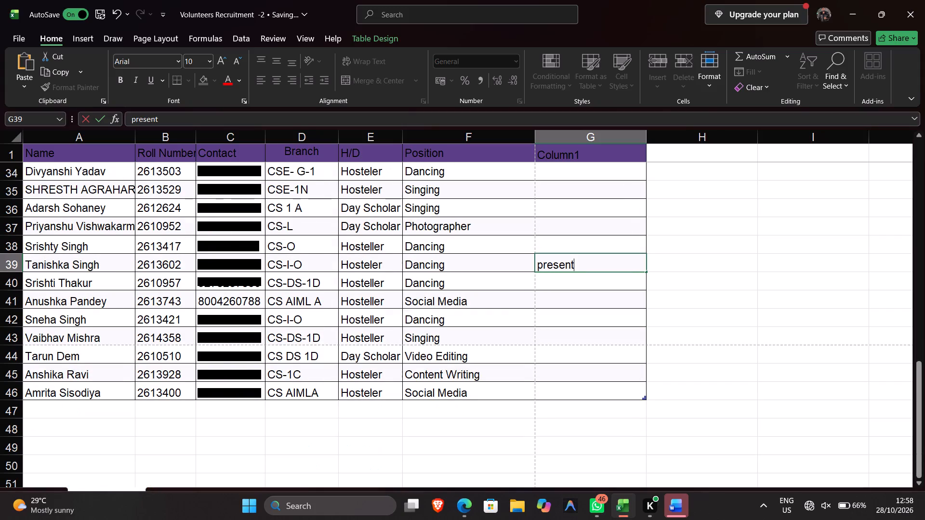
scroll(561, 371, "down", 1)
left_click(556, 282)
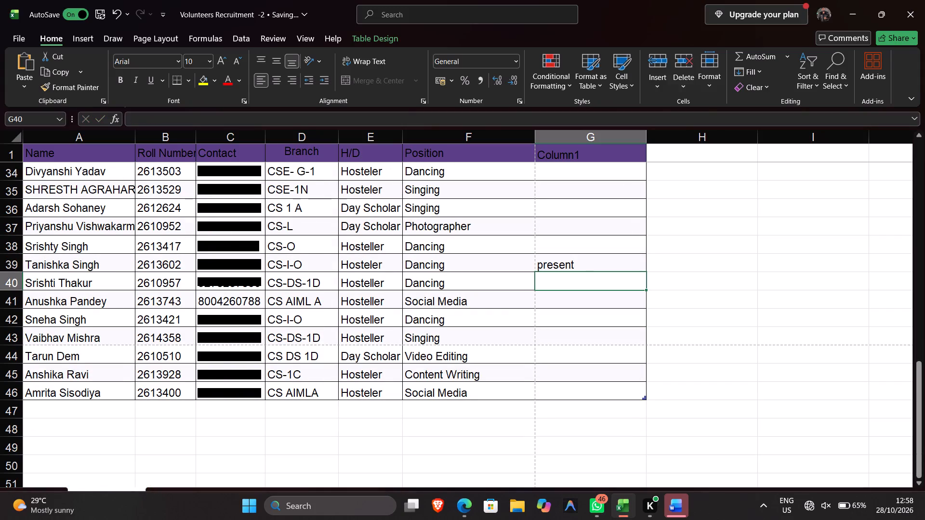
type("presrnt")
left_click(560, 284)
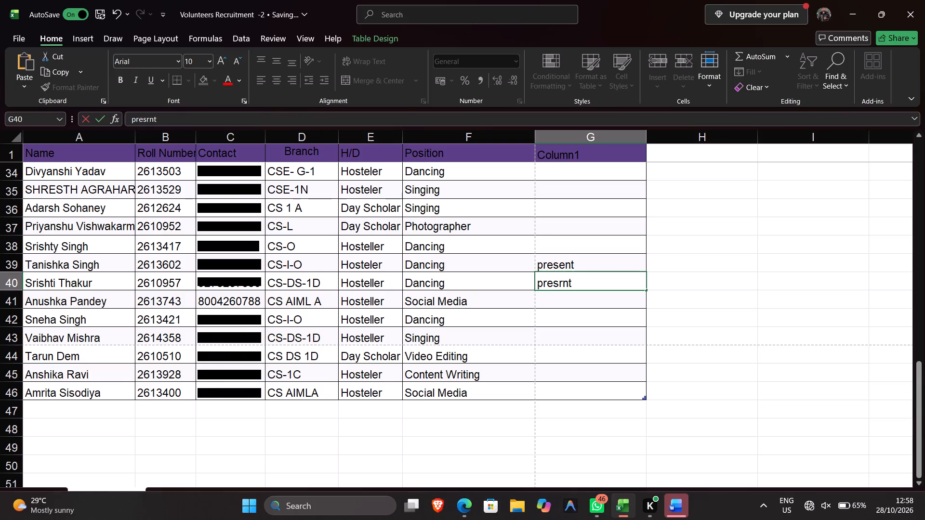
key("Right")
key("BackSpace")
key("e")
left_click(561, 300)
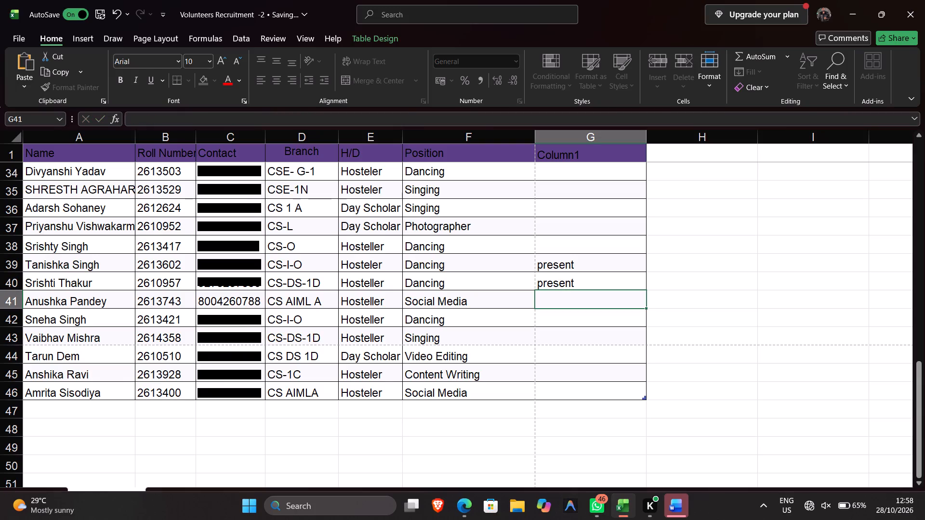
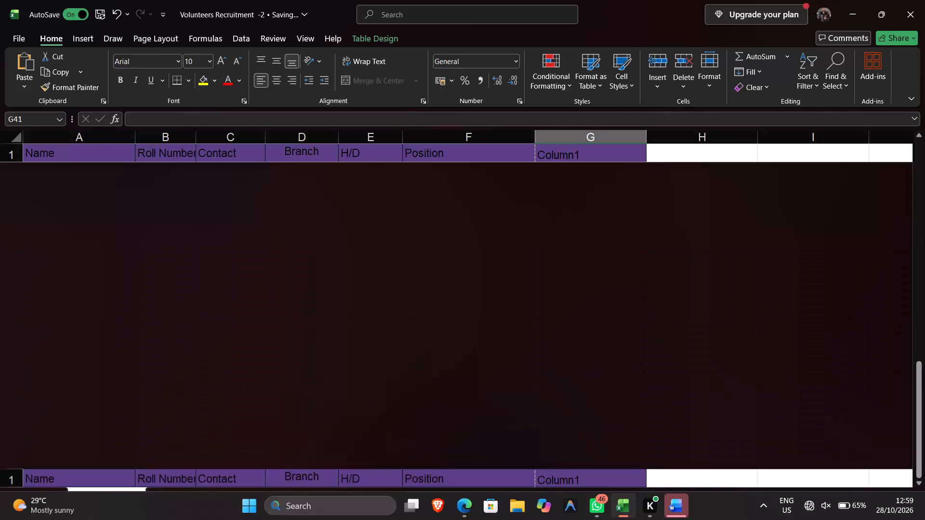
Check the attendance entries in column G against the volunteer rows, from the end of the list back up to row 26.
scroll(561, 300, "down", 8)
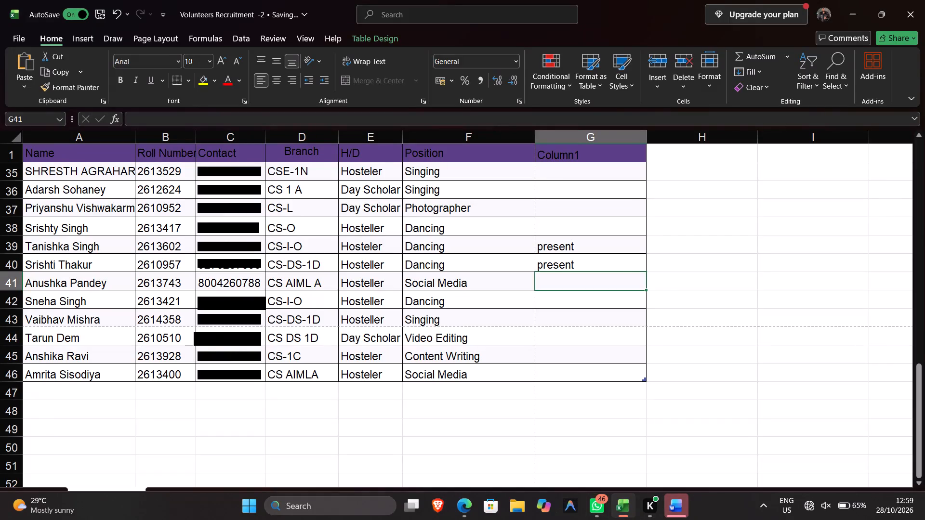
left_click(662, 324)
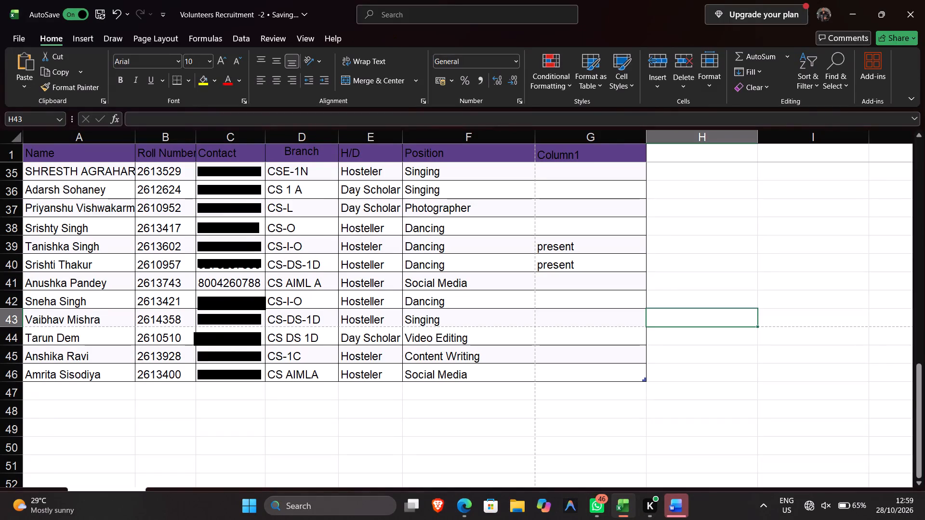
scroll(599, 248, "up", 3)
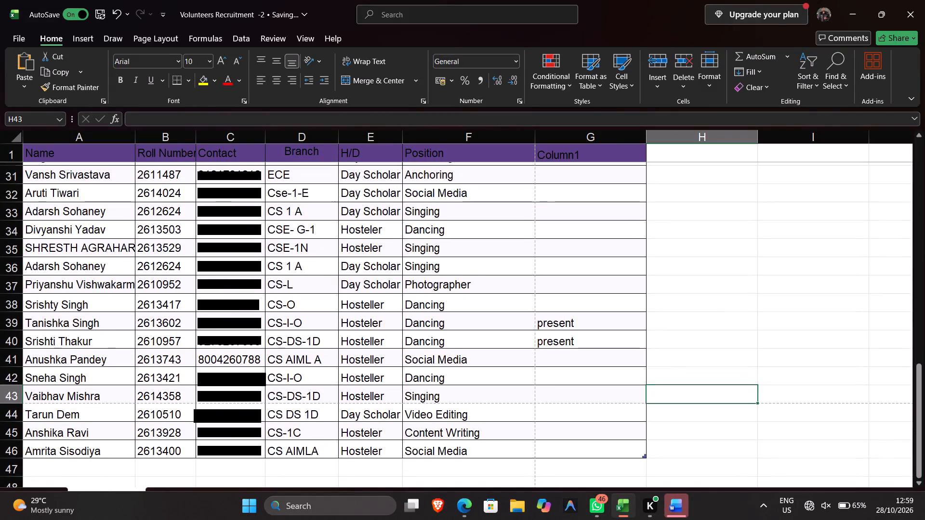
scroll(599, 248, "up", 2)
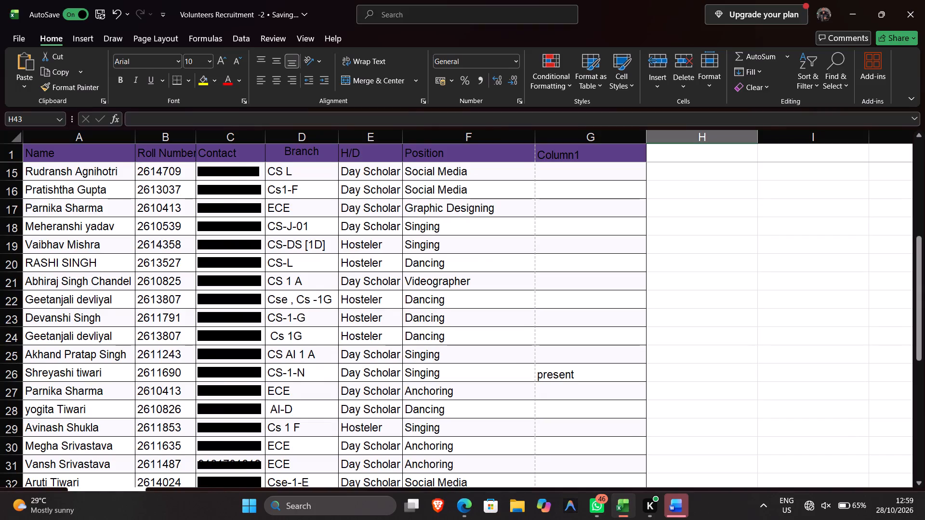
left_click(500, 367)
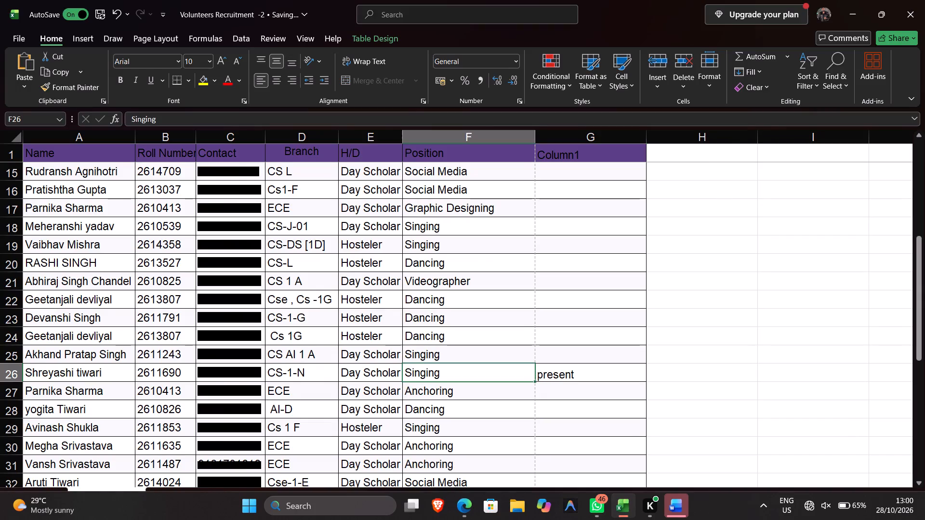
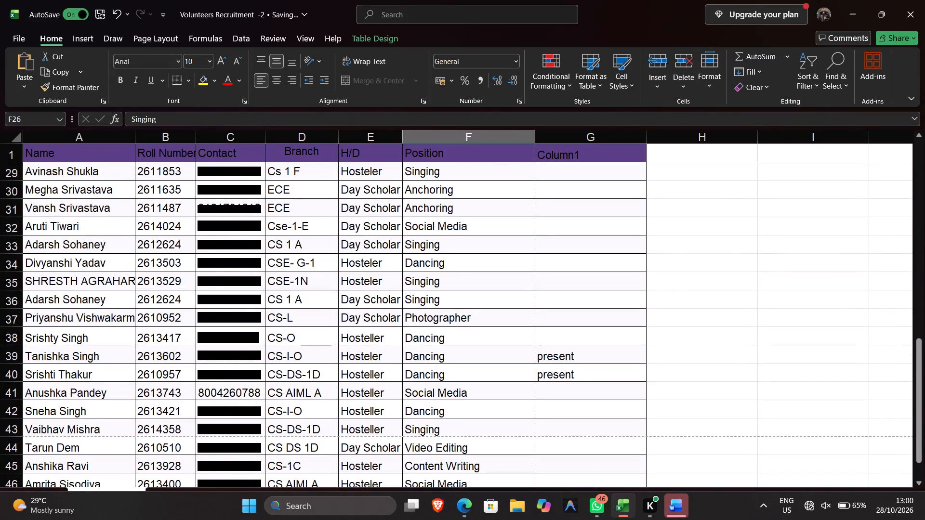
Select the empty attendance cell in column G for the Dancing volunteer in row 34.
left_click(566, 263)
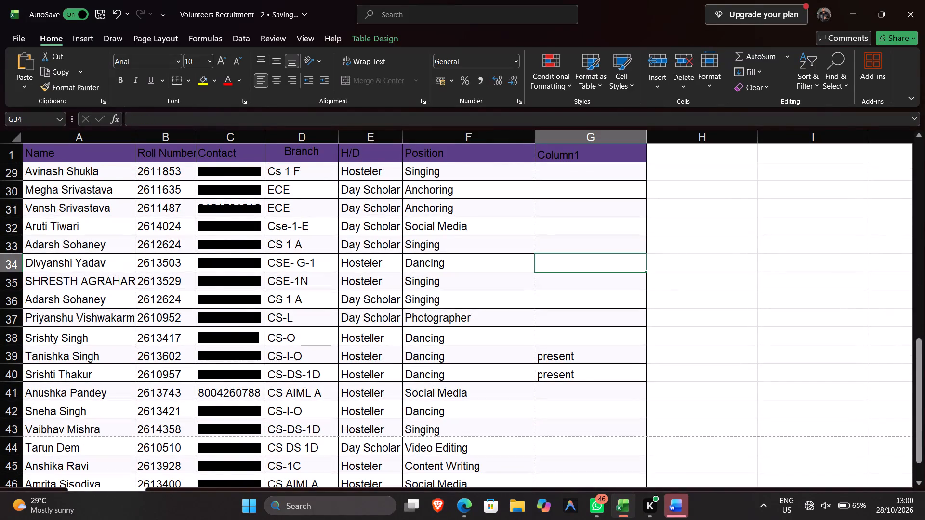
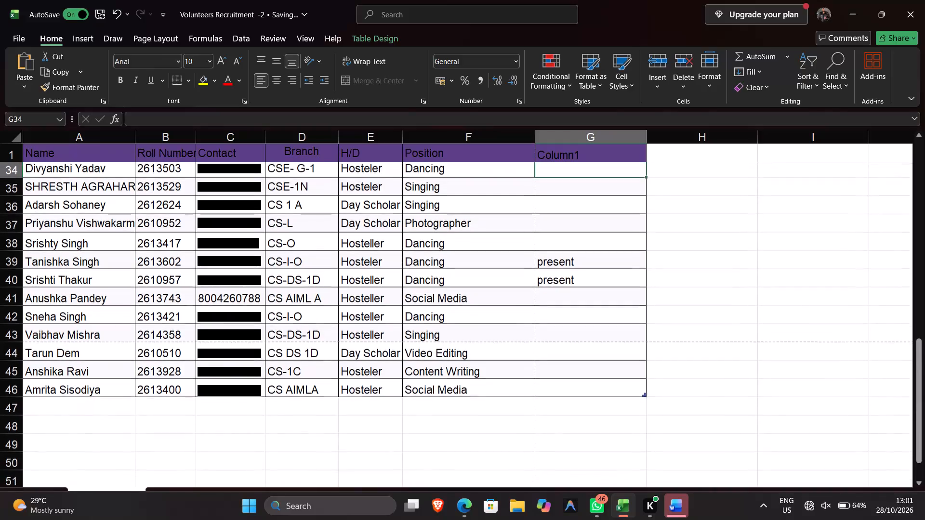
Review the volunteer list back up to its first rows, checking names, positions and the attendance column.
scroll(566, 263, "up", 1)
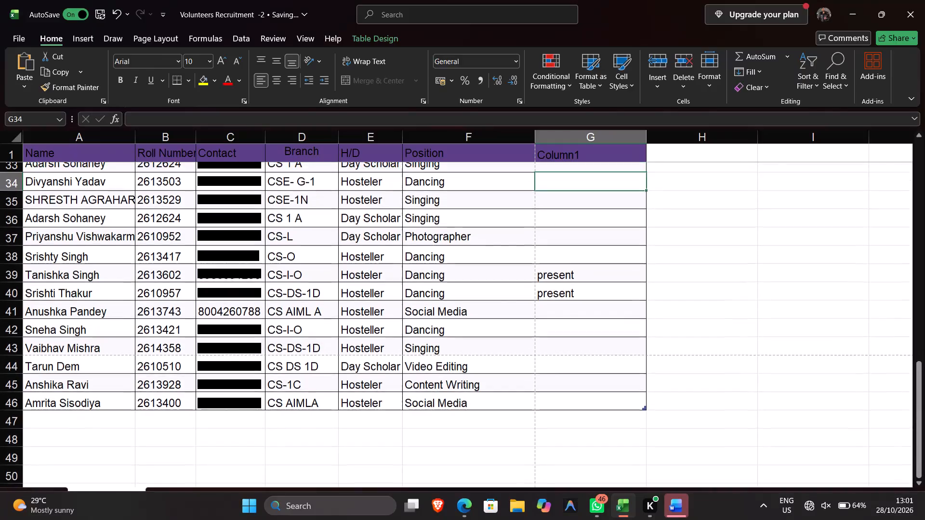
scroll(566, 263, "up", 4)
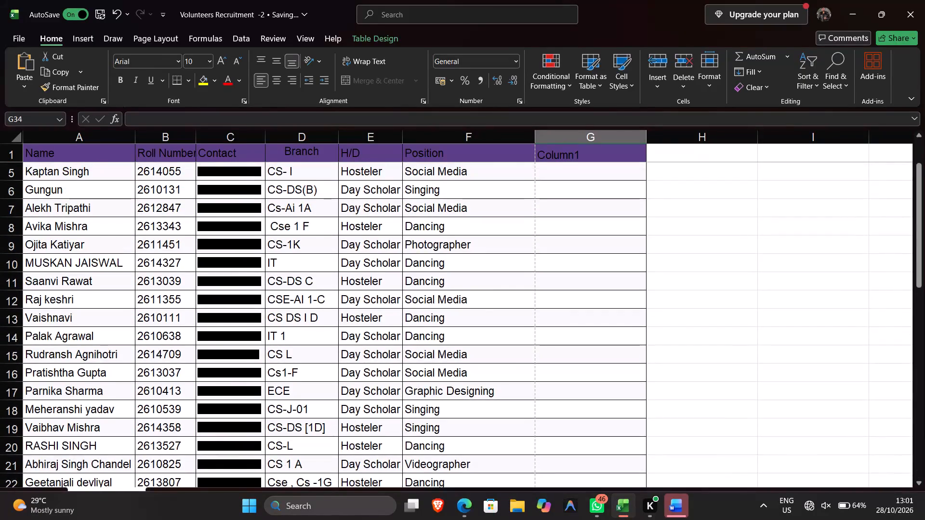
scroll(459, 284, "up", 2)
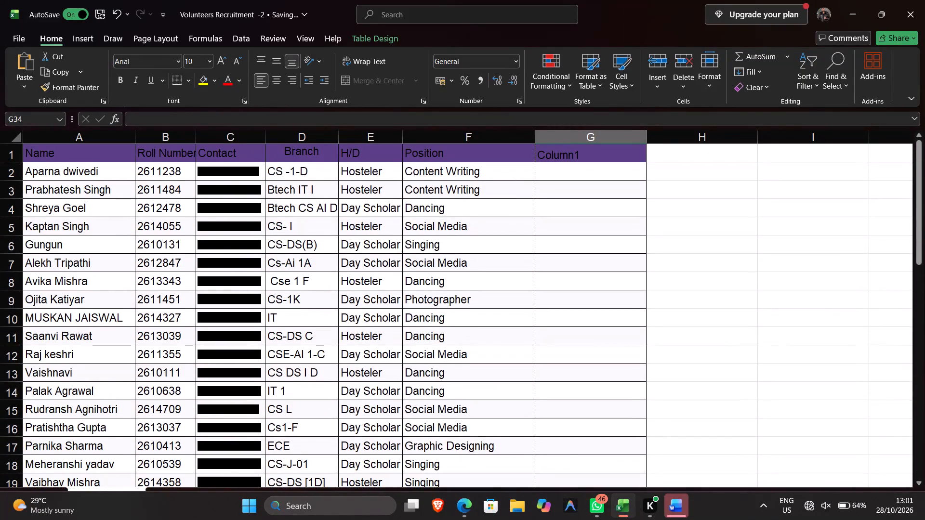
scroll(397, 252, "down", 3)
scroll(397, 252, "up", 2)
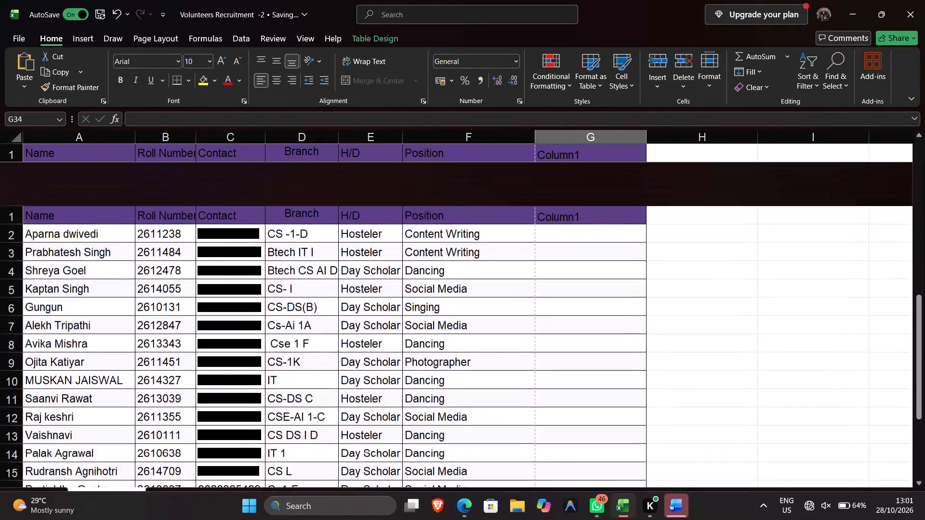
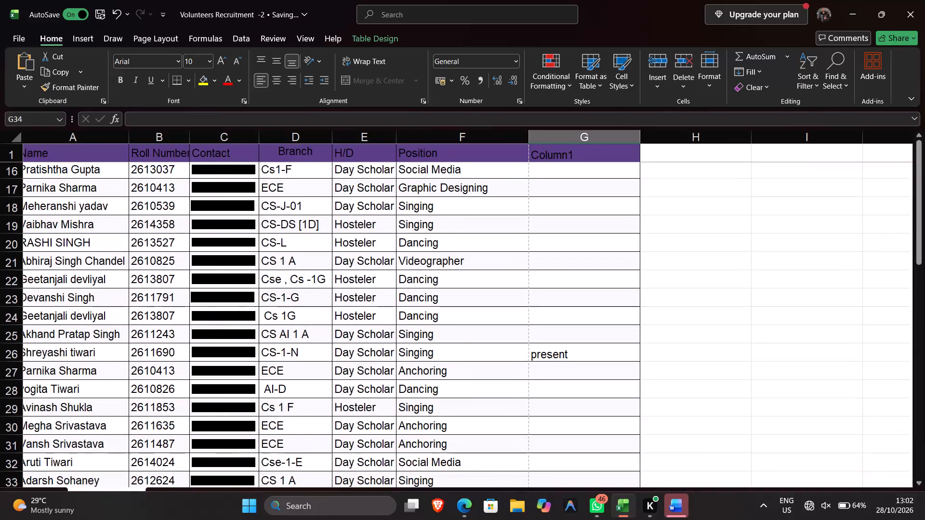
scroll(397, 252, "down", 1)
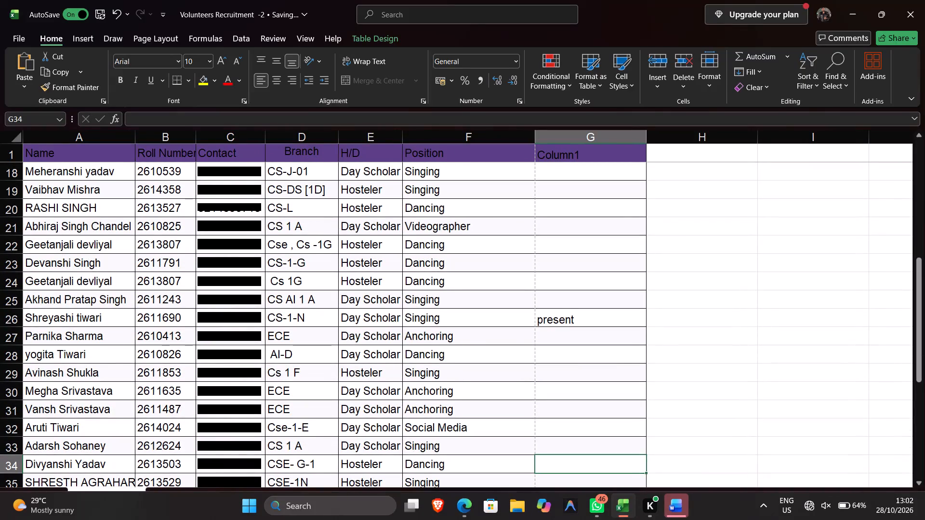
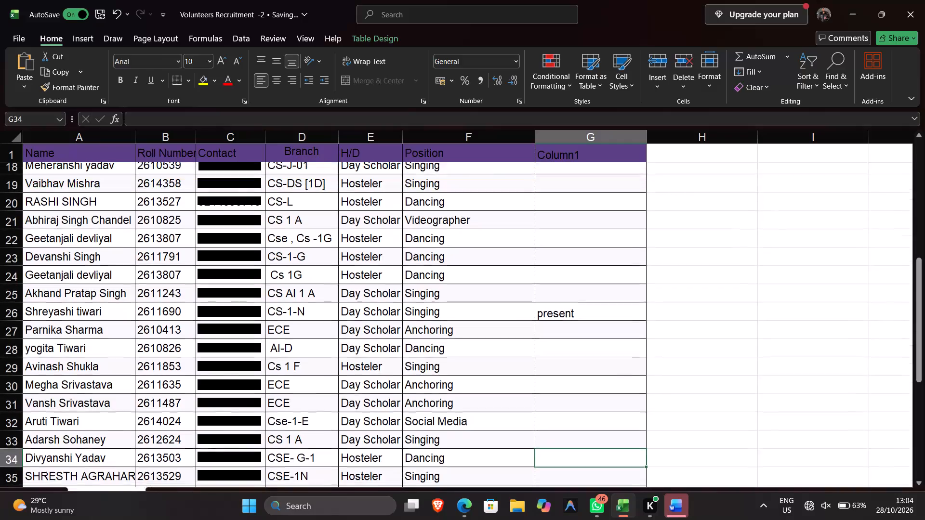
Mark the Photographer volunteer from branch CS-1K in row 9 as "present" in Column1.
scroll(576, 213, "up", 2)
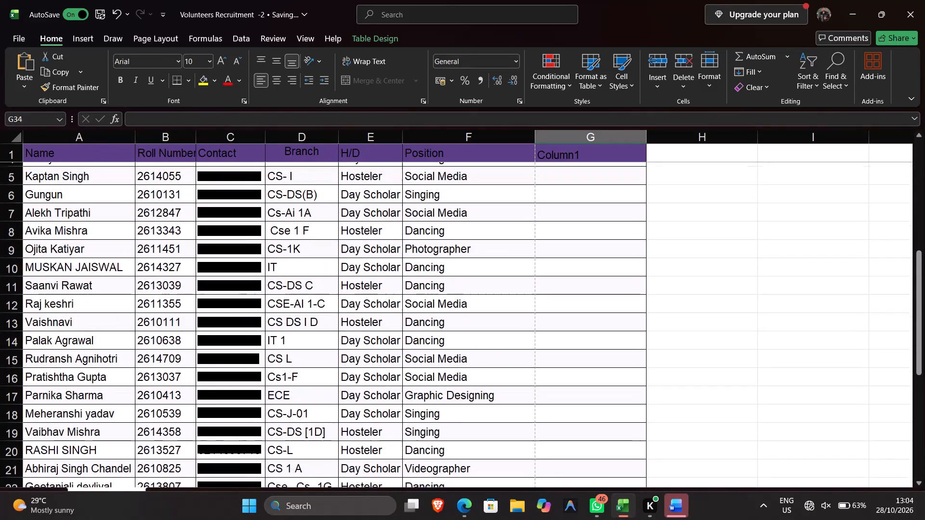
scroll(576, 213, "up", 1)
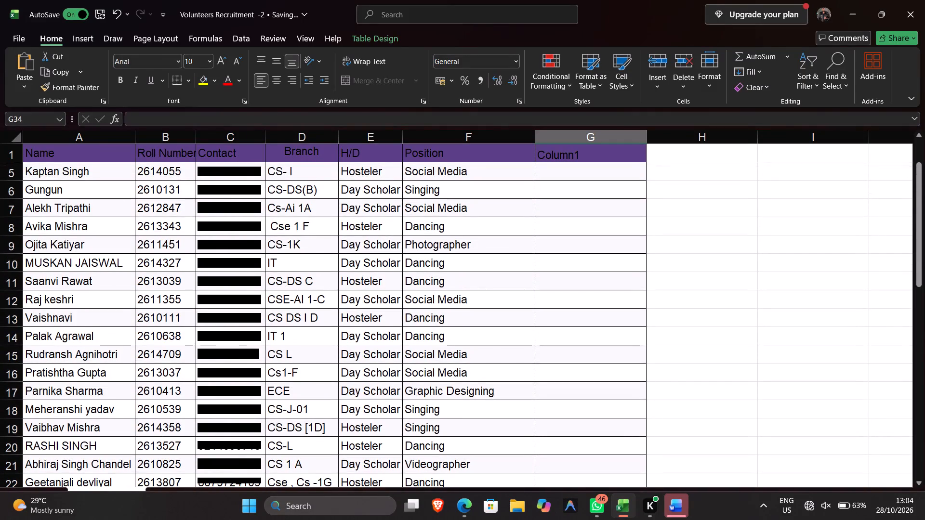
left_click(573, 243)
type("present")
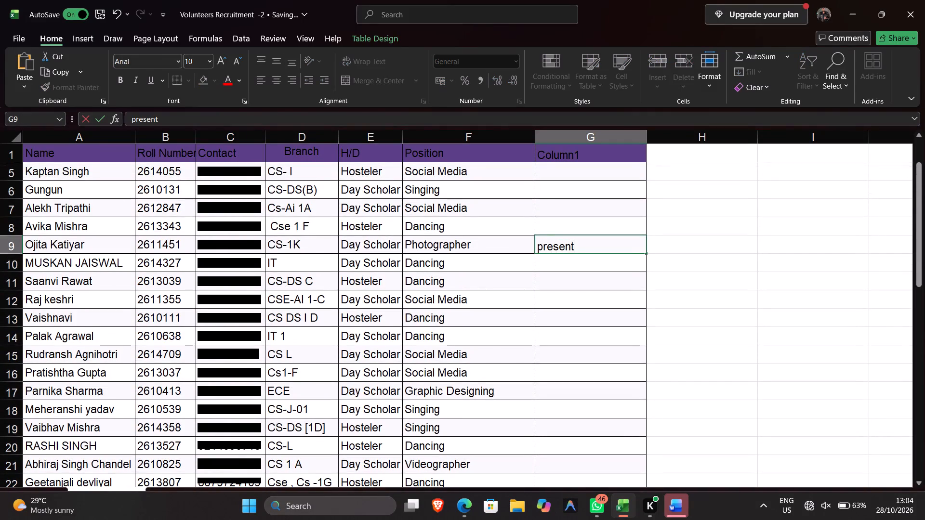
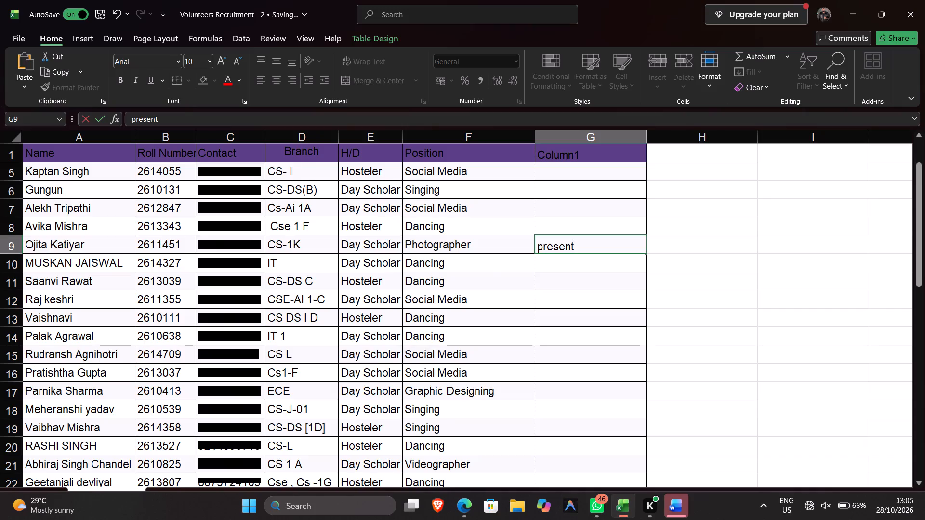
Mark the Social Media volunteer from branch CS AIML A in row 41 as "present" in Column1.
scroll(691, 200, "down", 6)
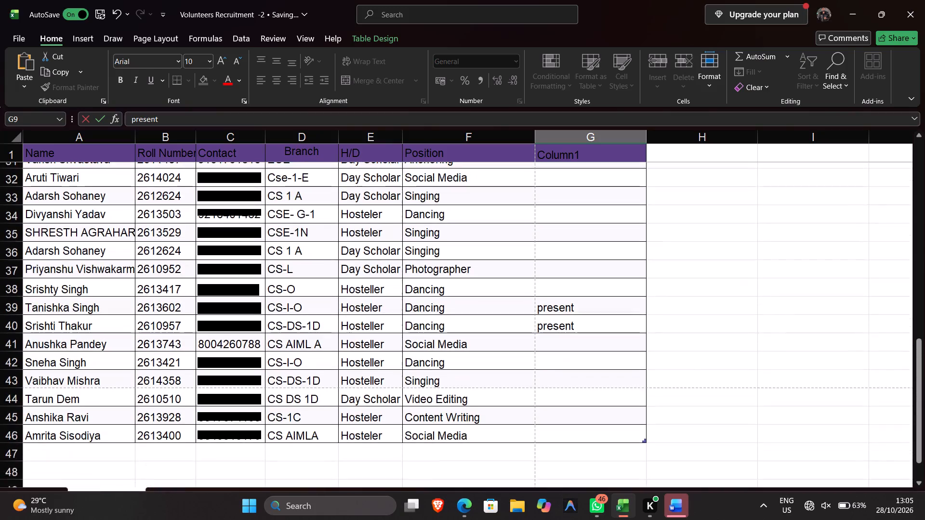
scroll(691, 200, "down", 1)
left_click(620, 360)
type("present")
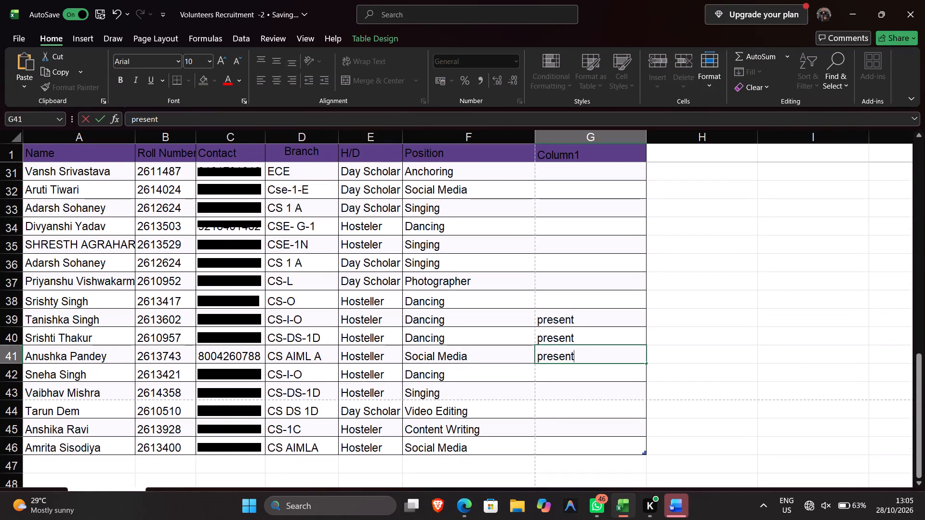
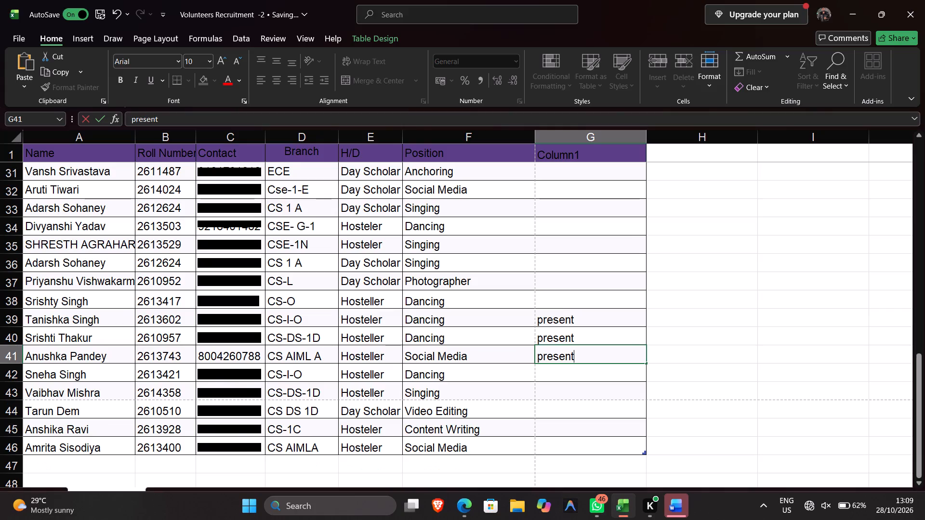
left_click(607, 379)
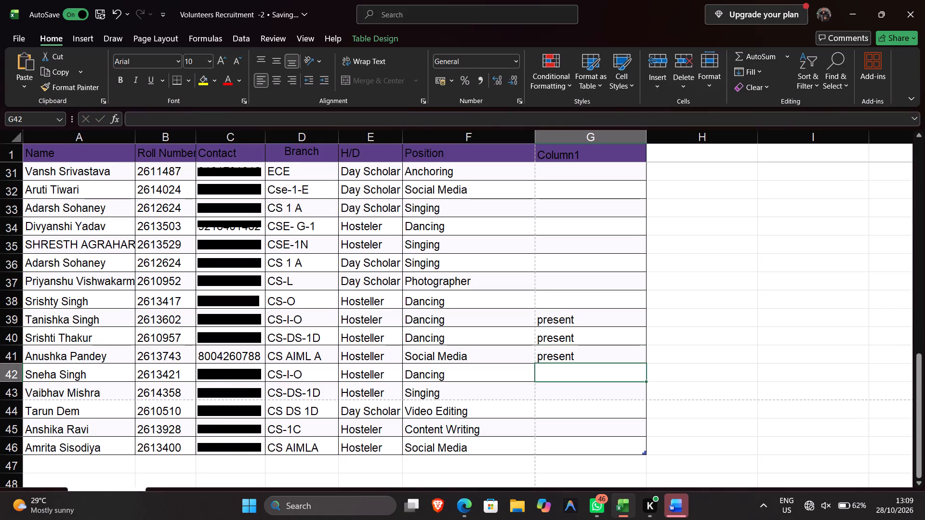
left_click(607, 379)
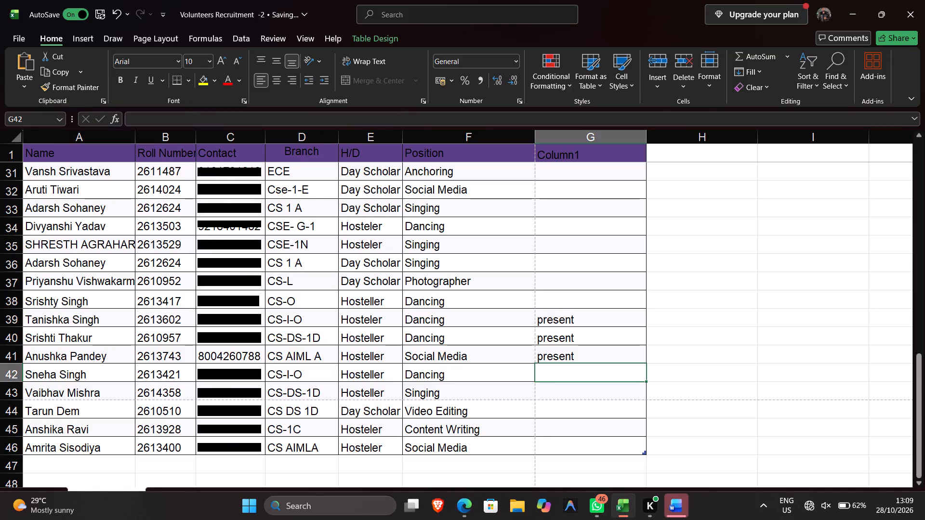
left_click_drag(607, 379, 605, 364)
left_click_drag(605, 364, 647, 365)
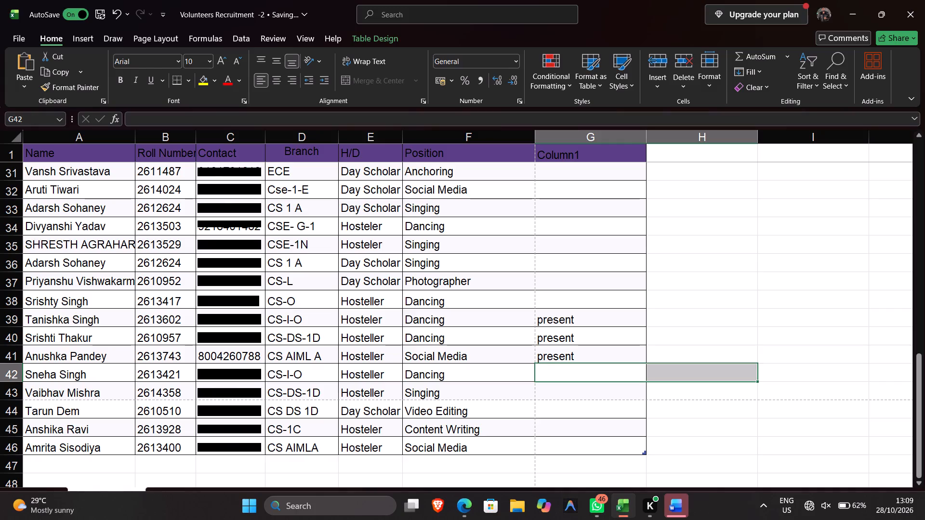
Mark the Dancing volunteer from branch CS-L in row 20 as "present" in Column1.
scroll(647, 365, "up", 2)
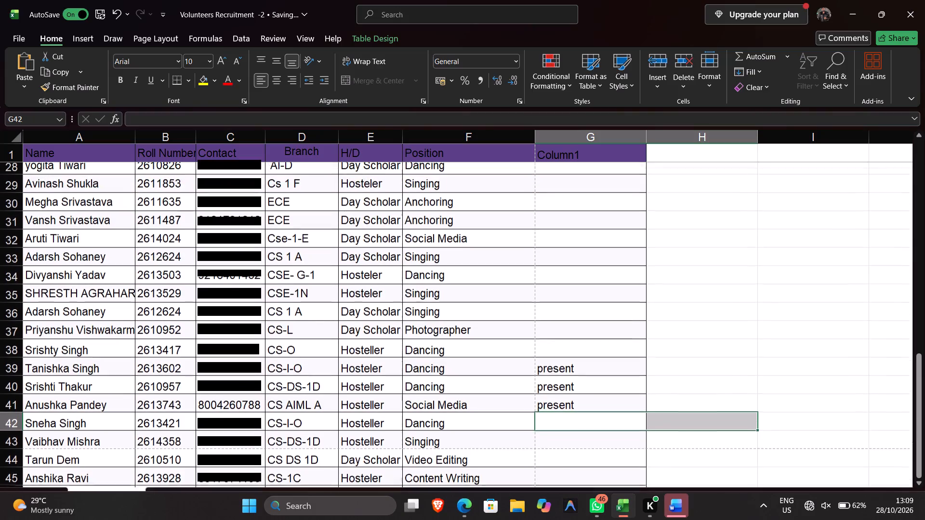
scroll(647, 365, "up", 3)
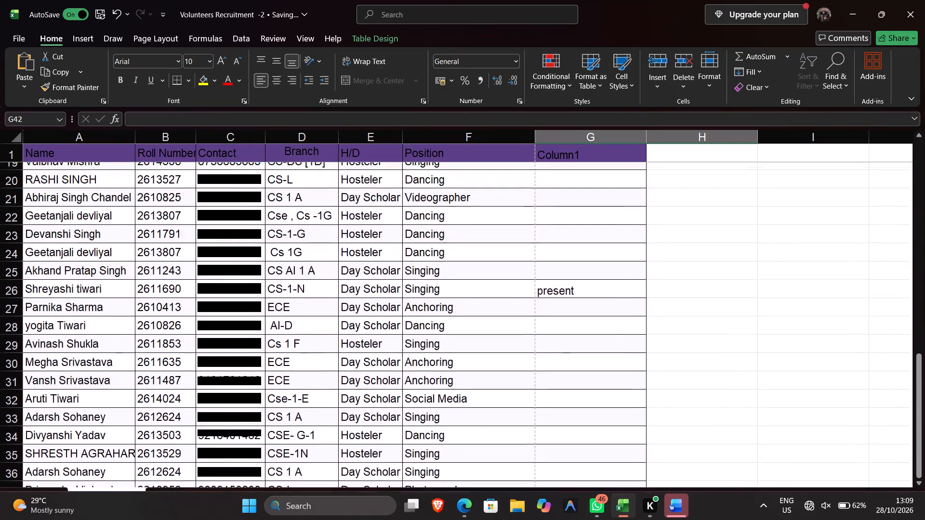
scroll(647, 365, "up", 3)
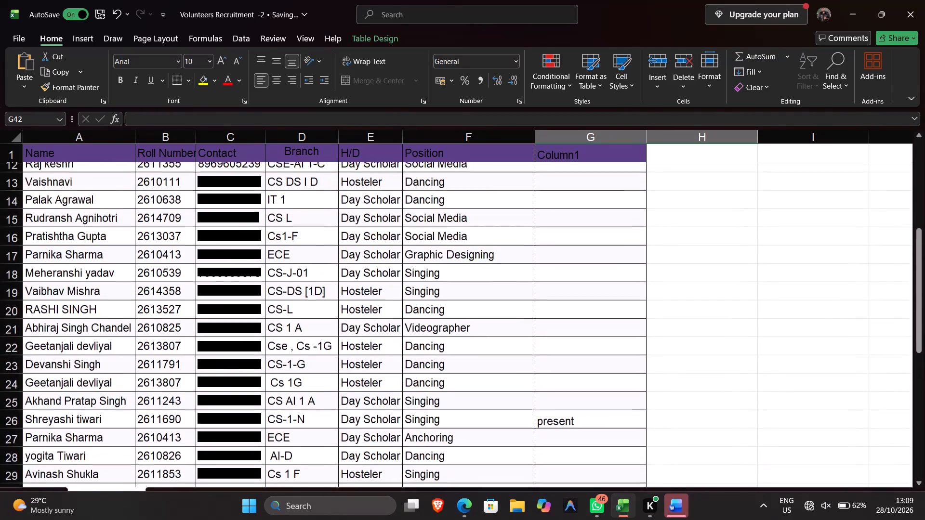
scroll(647, 365, "up", 3)
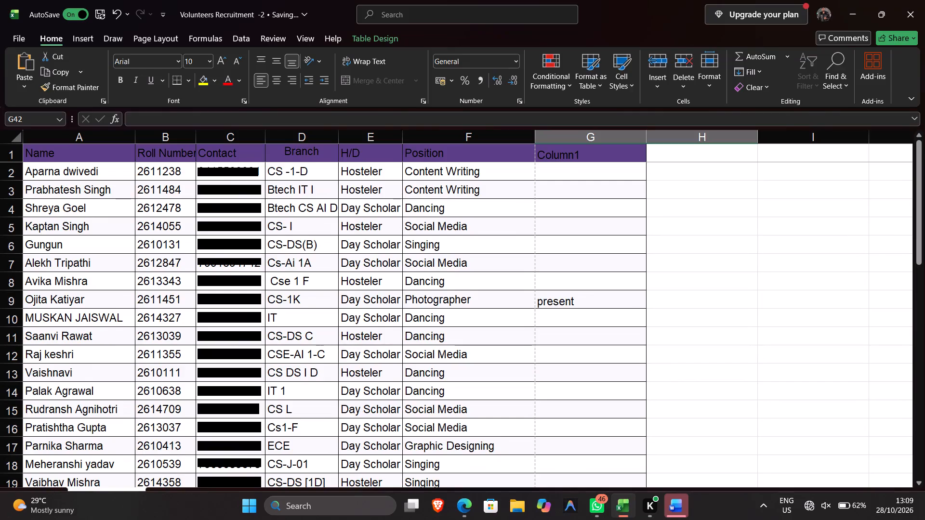
left_click(647, 365)
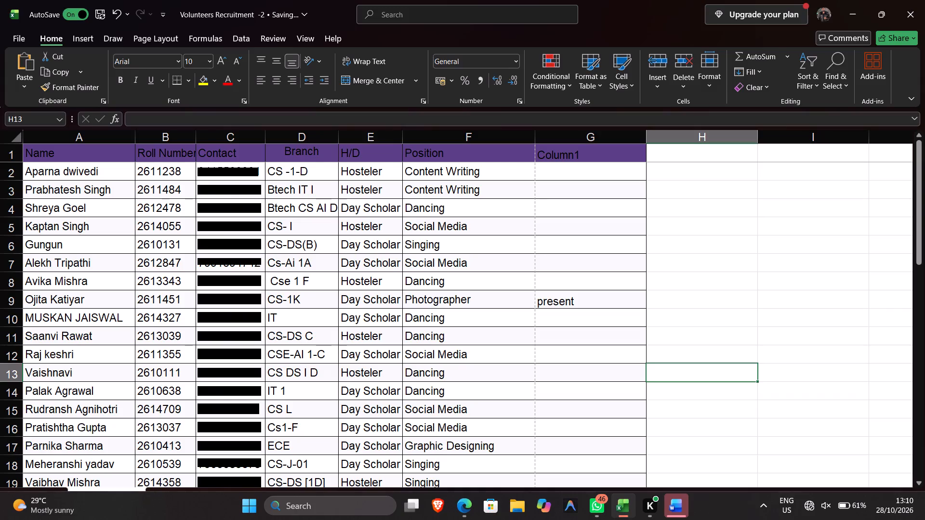
scroll(384, 299, "up", 1)
scroll(384, 299, "down", 1)
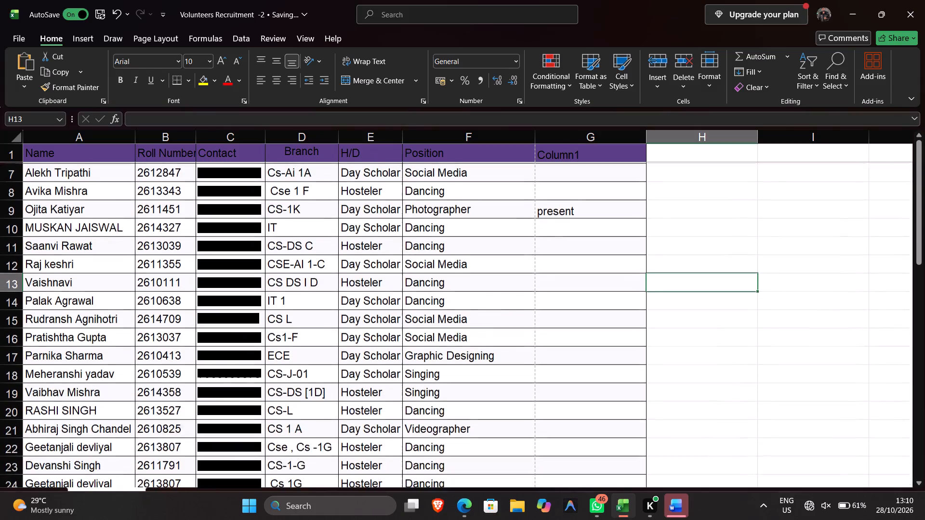
scroll(384, 299, "down", 3)
left_click(247, 321)
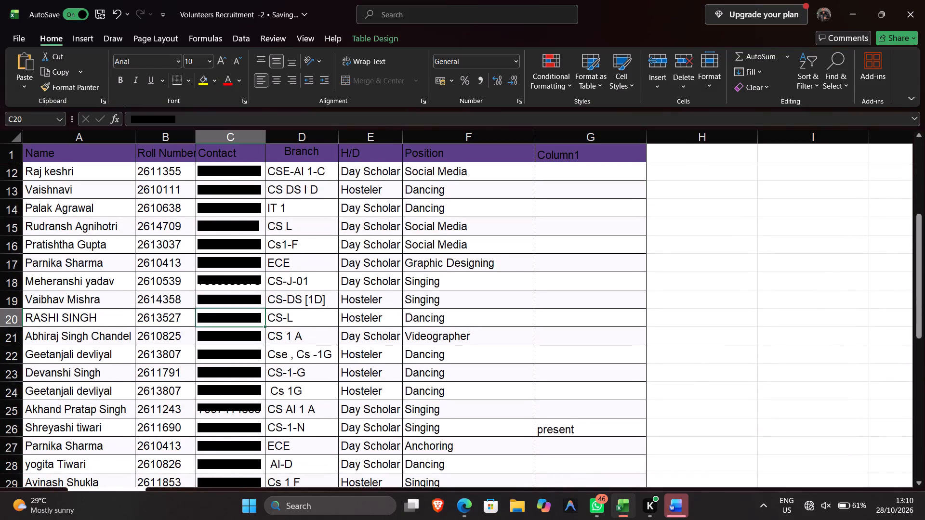
left_click(296, 321)
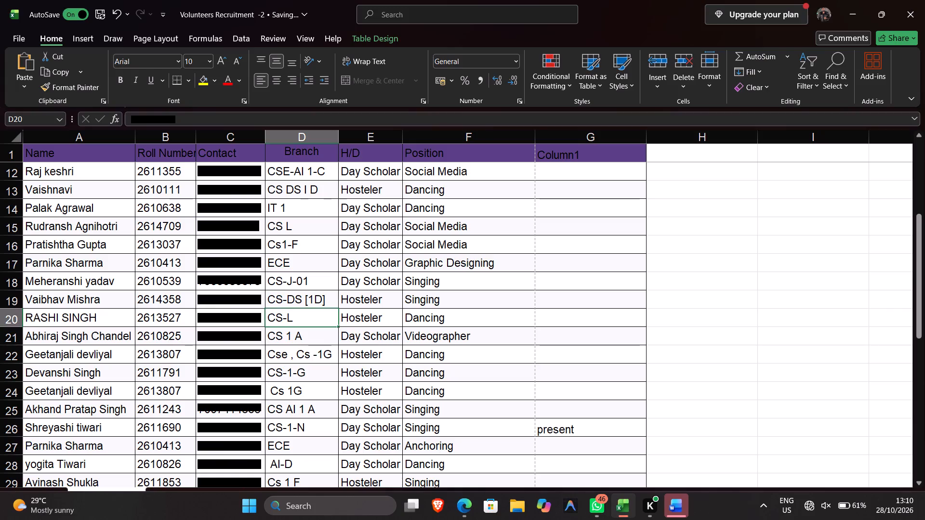
left_click(430, 324)
left_click(561, 325)
left_click(493, 321)
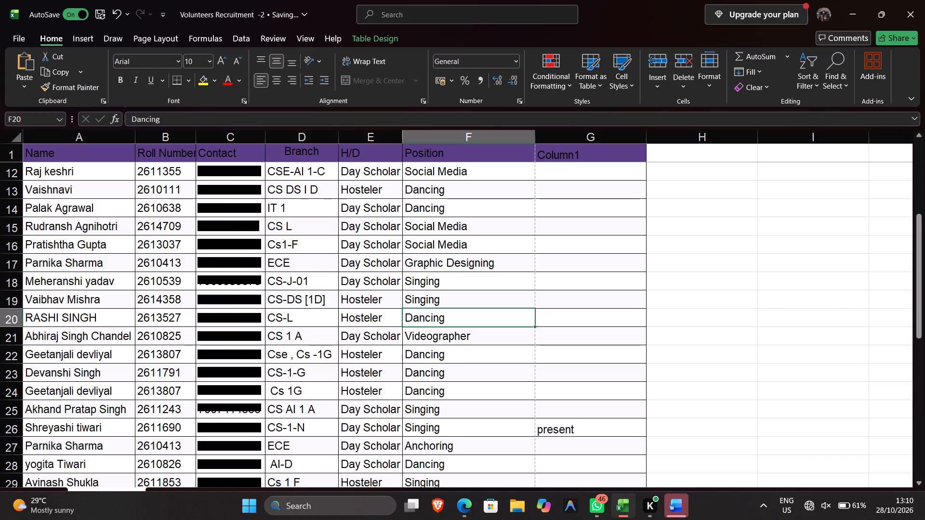
left_click(395, 321)
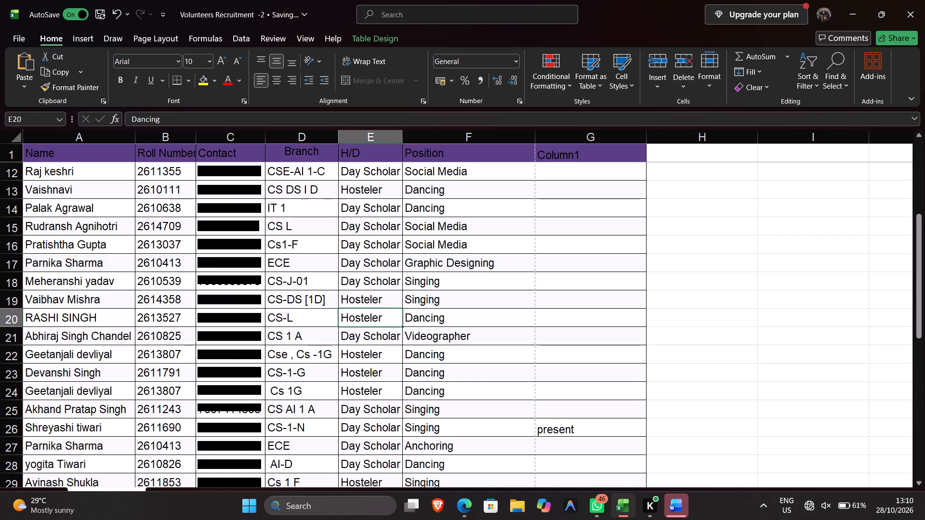
left_click(555, 316)
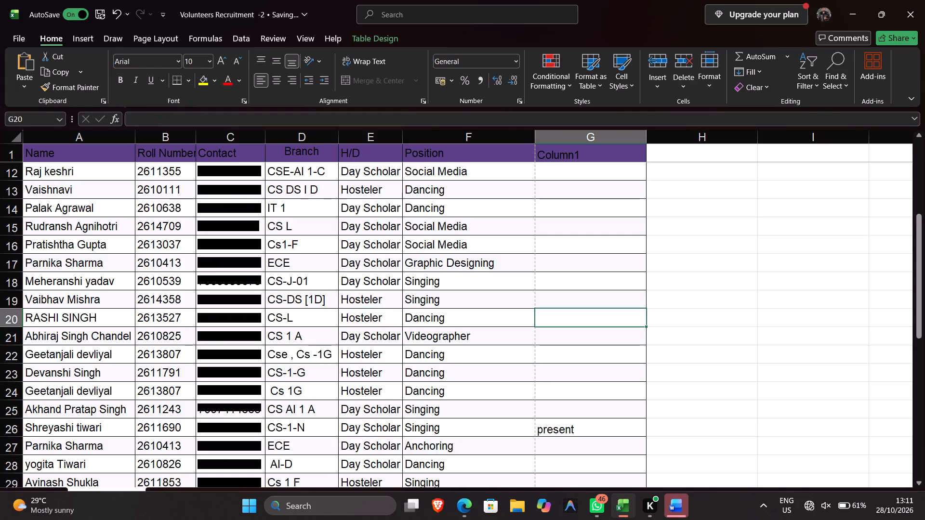
type("present")
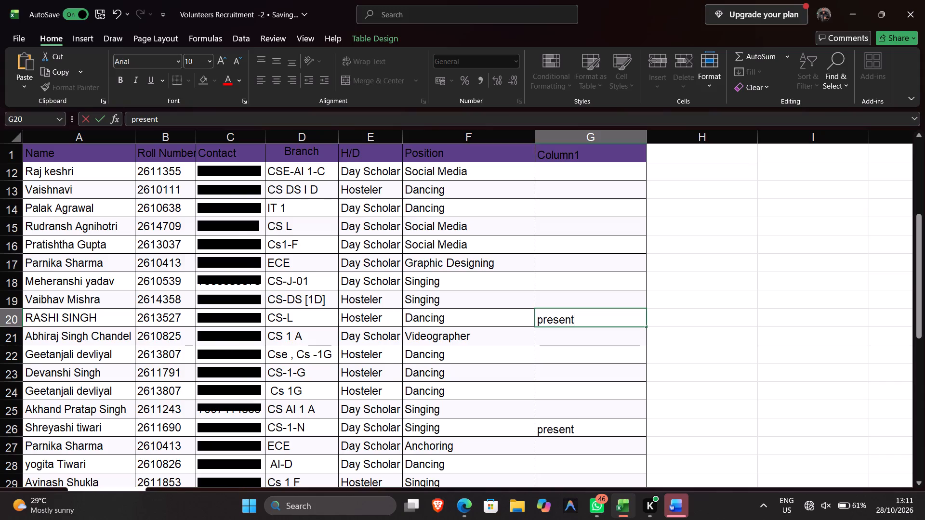
Mark the Day Scholar Dancing volunteer from branch Btech CS AI in row 4 as "present" in Column1.
scroll(152, 279, "up", 3)
scroll(152, 279, "down", 1)
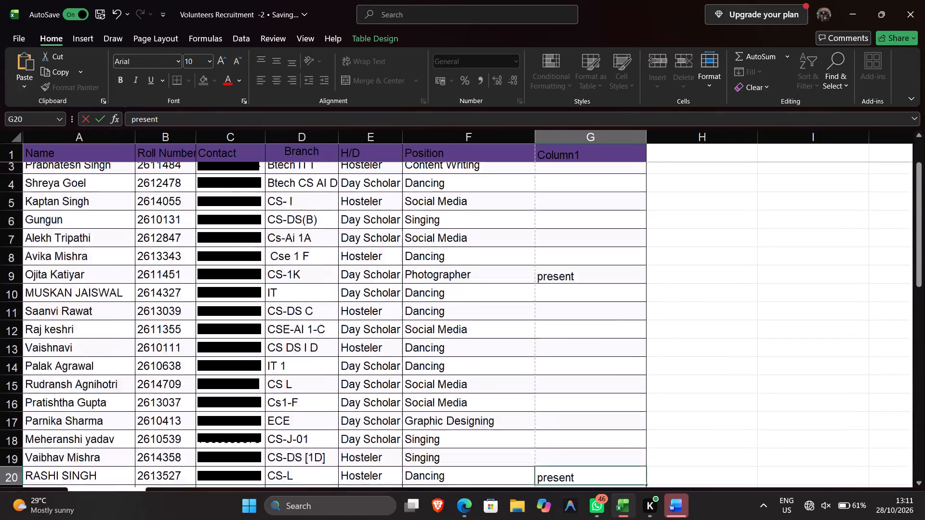
scroll(152, 279, "down", 3)
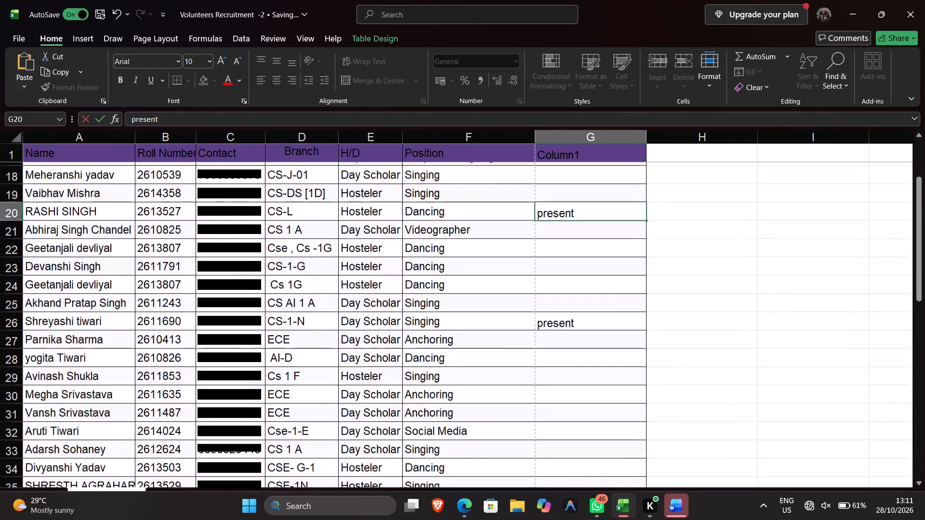
scroll(152, 279, "down", 3)
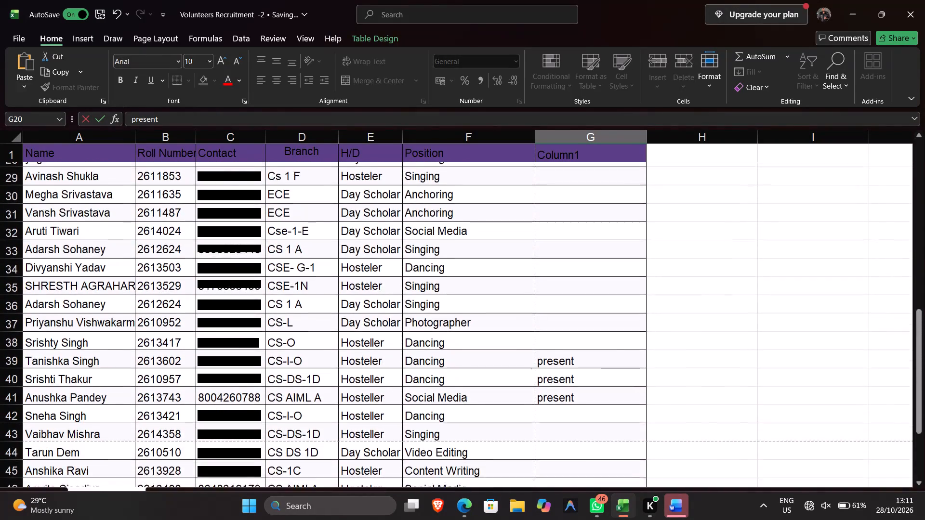
scroll(152, 279, "down", 1)
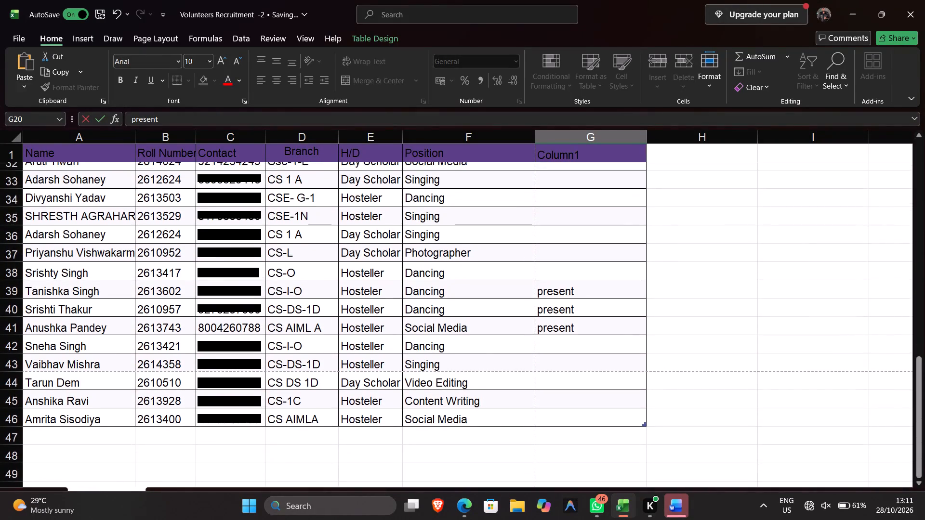
scroll(152, 279, "up", 1)
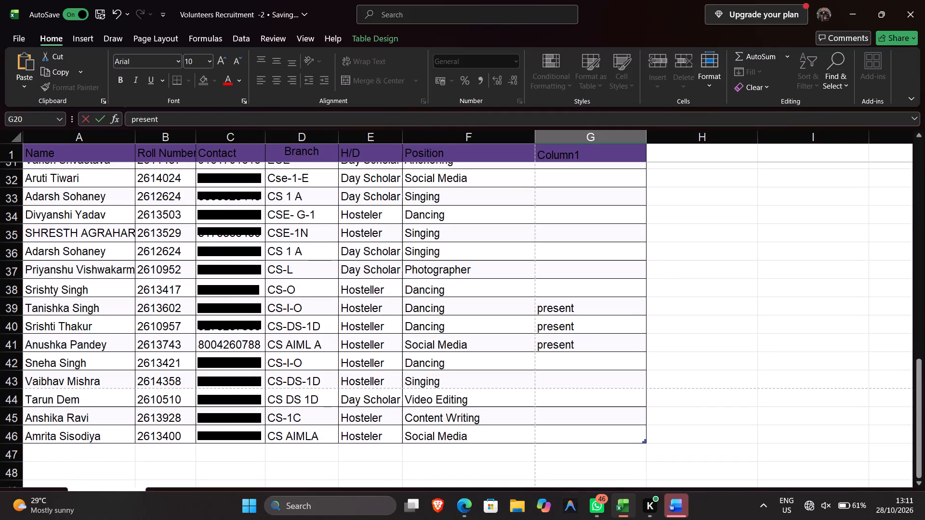
scroll(152, 279, "up", 3)
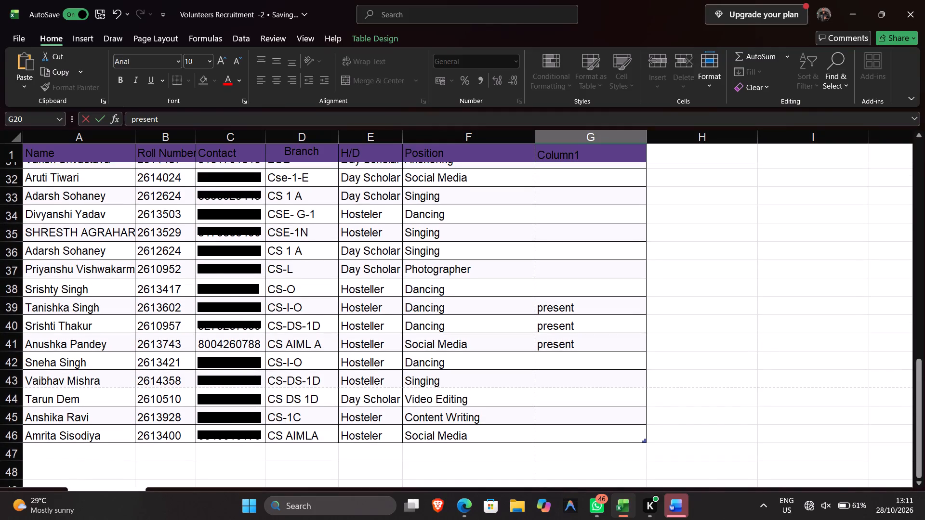
scroll(152, 279, "up", 2)
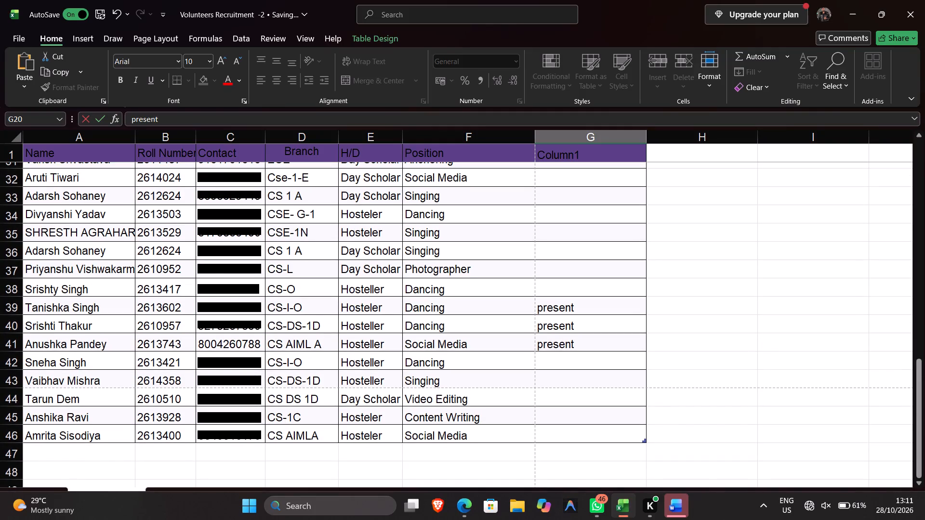
scroll(152, 279, "up", 3)
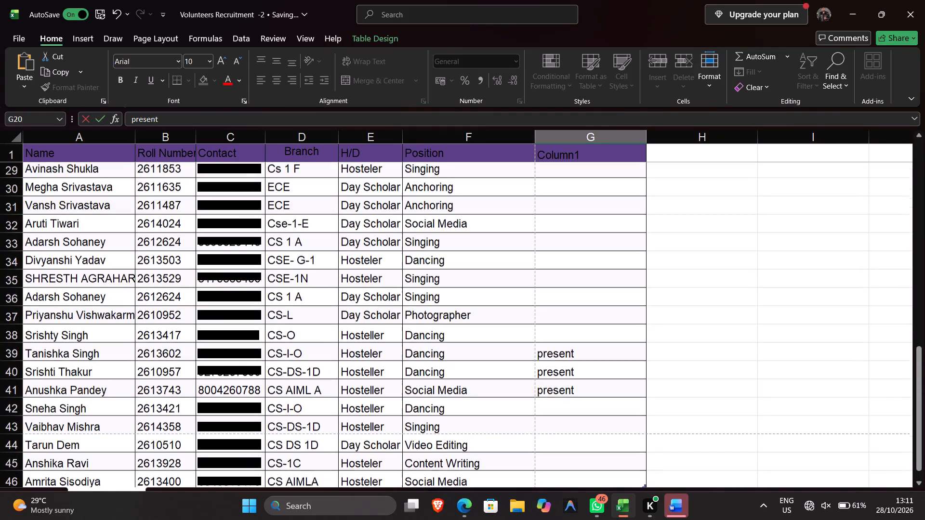
scroll(152, 279, "up", 1)
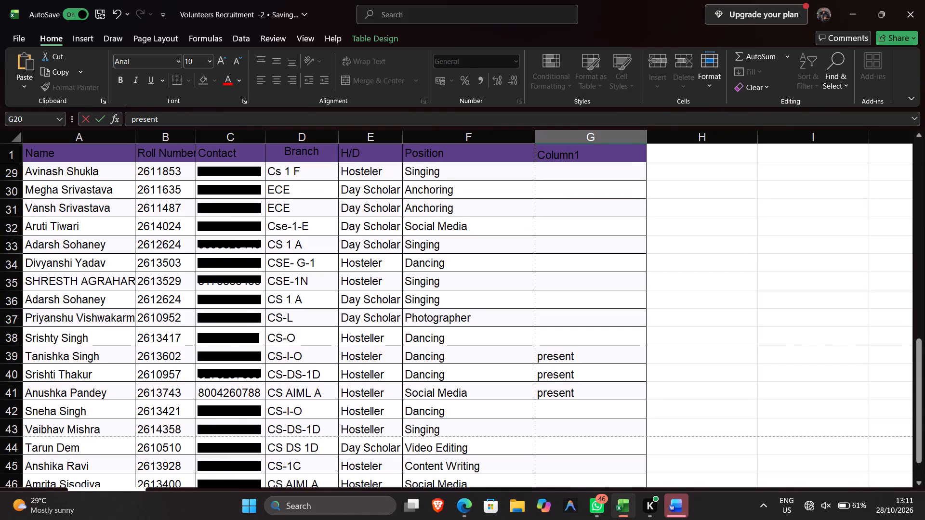
scroll(152, 279, "up", 3)
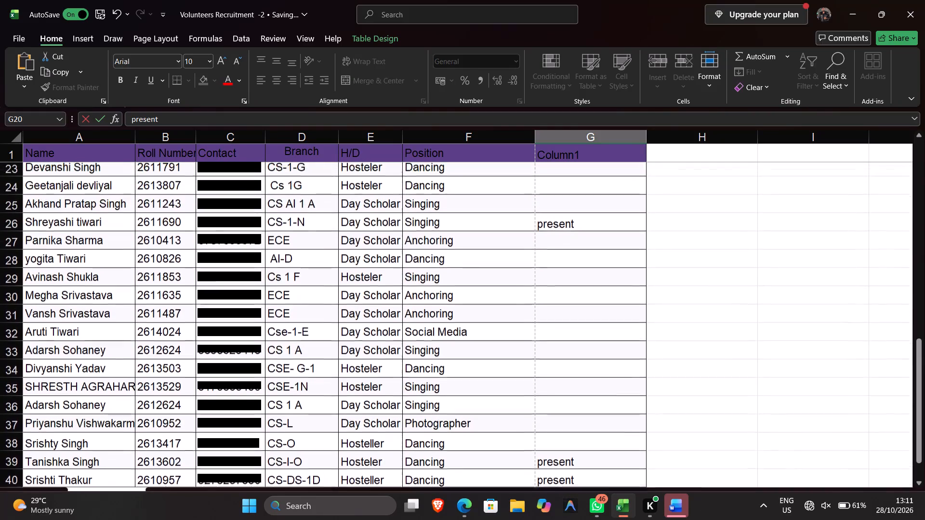
scroll(152, 279, "up", 6)
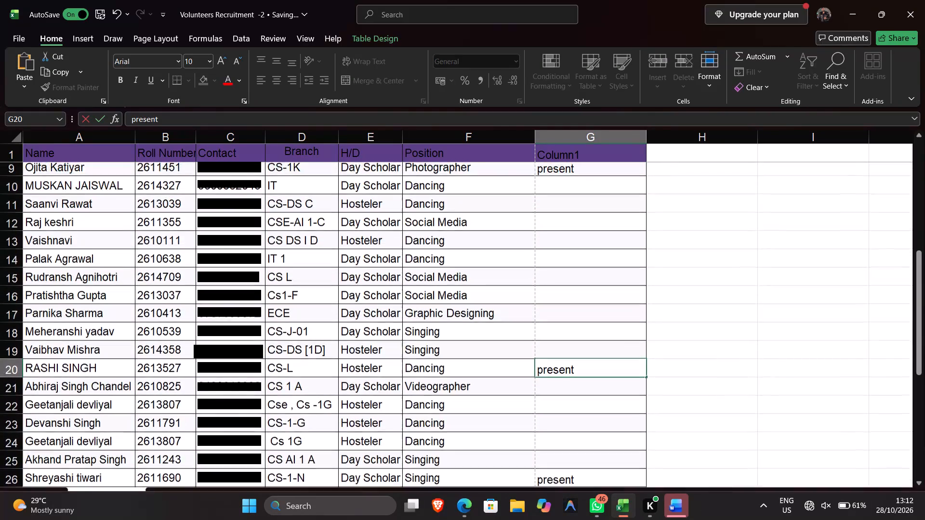
scroll(152, 279, "up", 5)
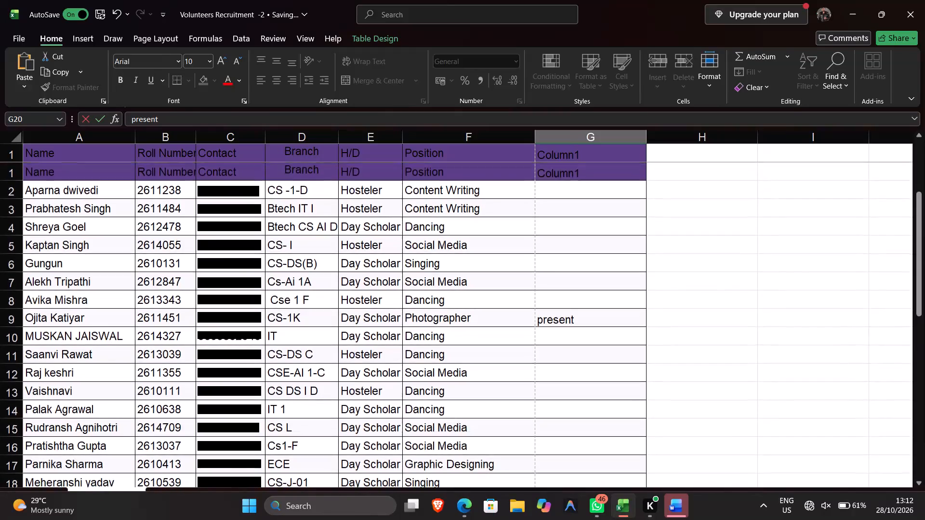
left_click(577, 208)
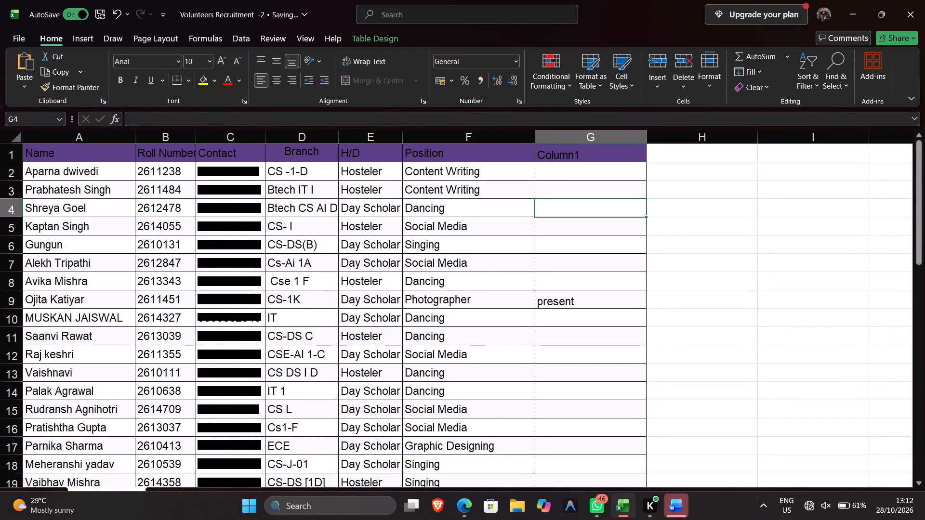
type("present")
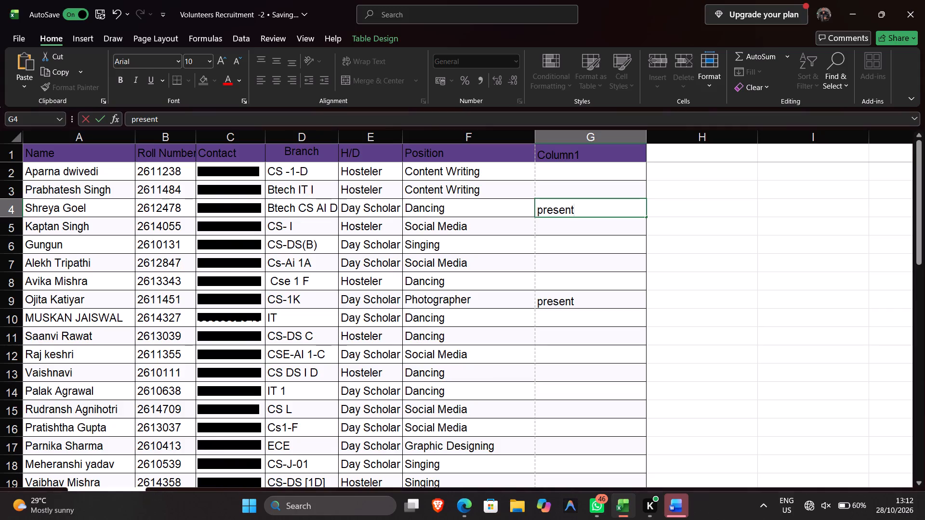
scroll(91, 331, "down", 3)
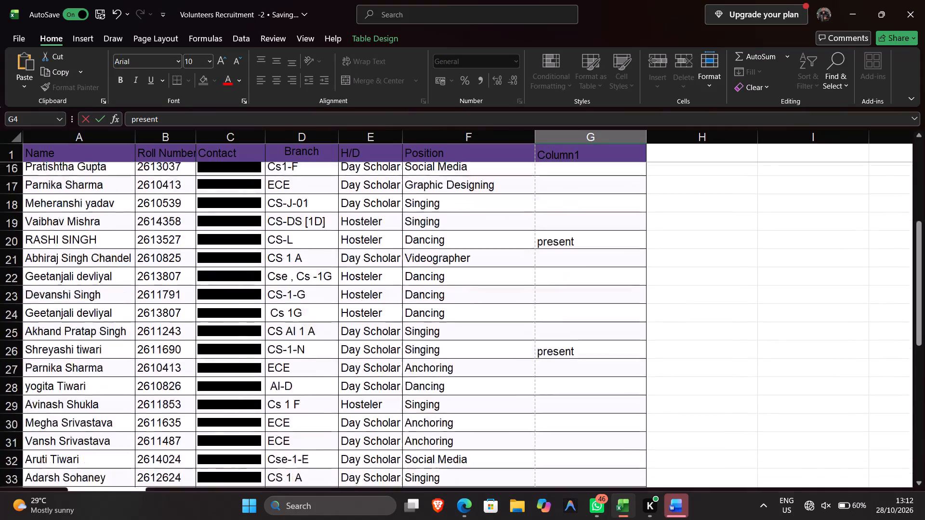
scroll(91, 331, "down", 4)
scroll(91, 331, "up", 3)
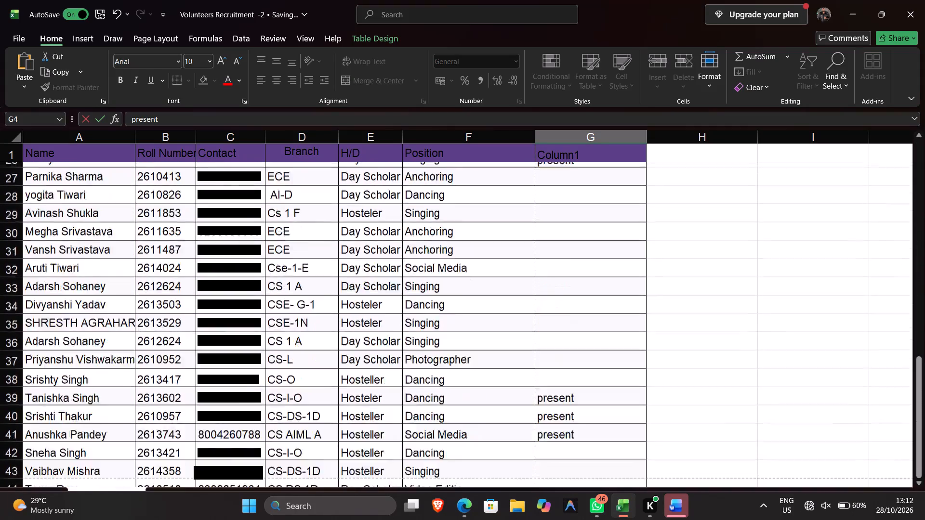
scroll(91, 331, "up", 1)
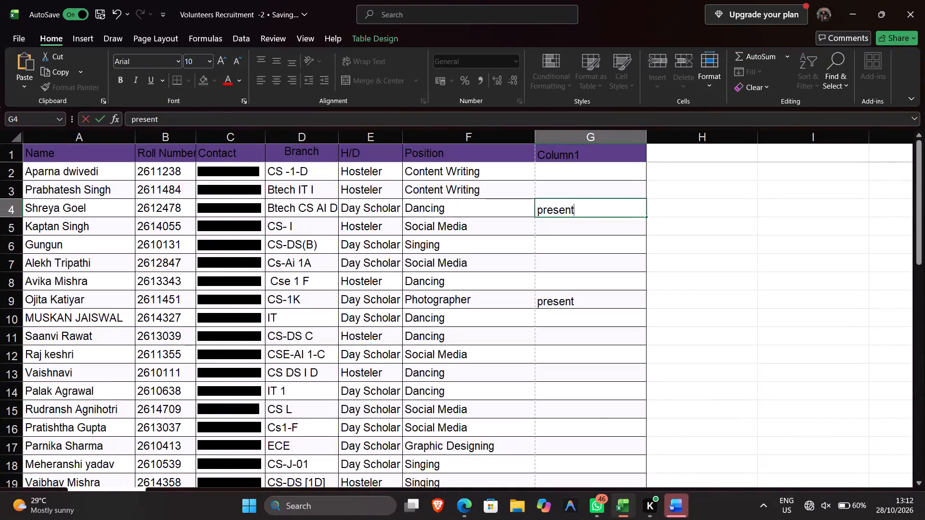
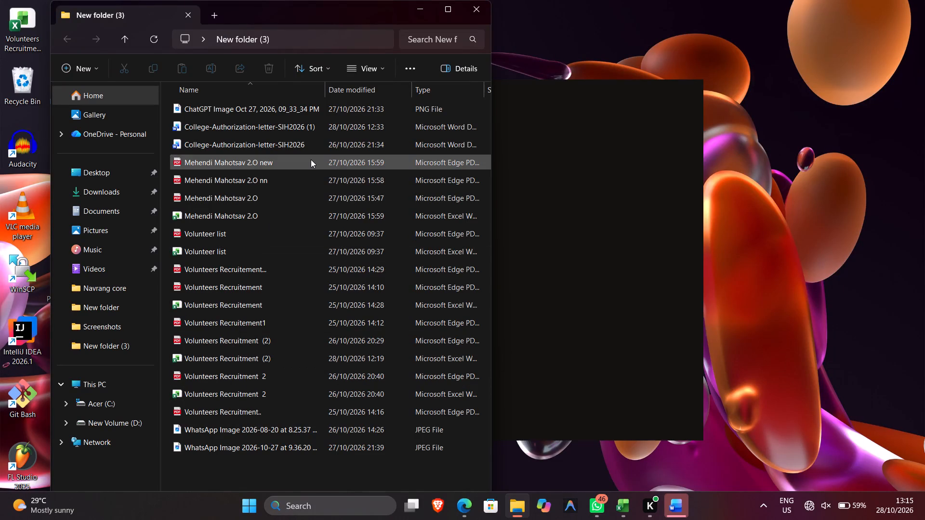
Open the Volunteer list Excel worksheet from New folder (3) in File Explorer.
scroll(311, 159, "up", 1, "ctrl")
scroll(311, 159, "down", 2, "ctrl")
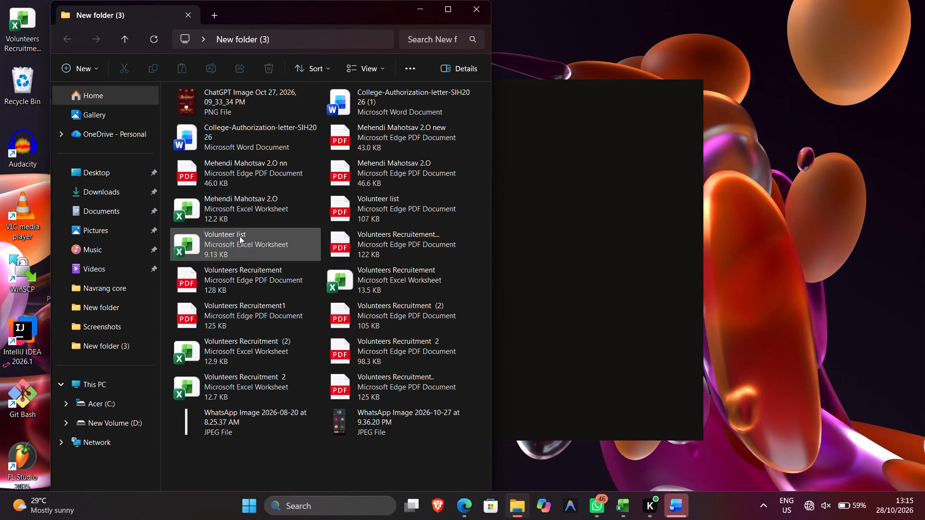
double_click(239, 236)
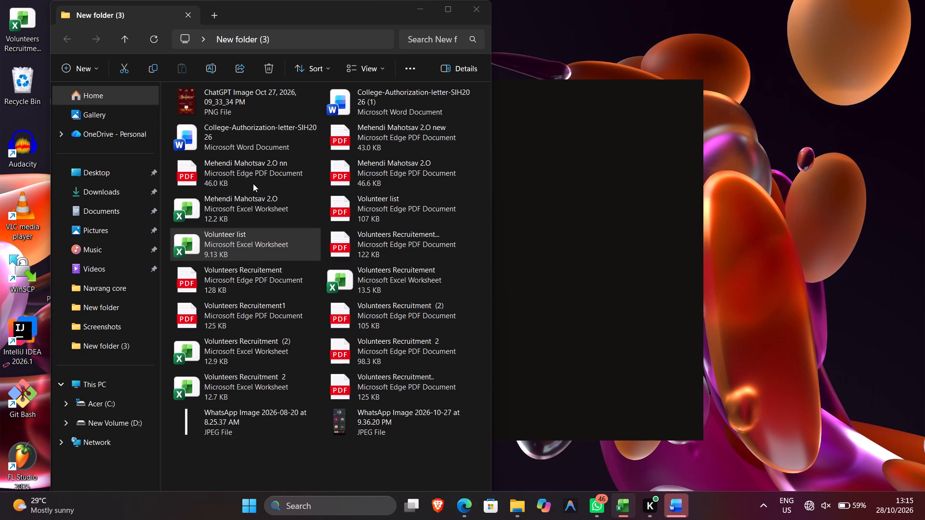
Open the Volunteer list PDF from New folder (3).
scroll(253, 183, "down", 2, "ctrl")
scroll(288, 180, "up", 1)
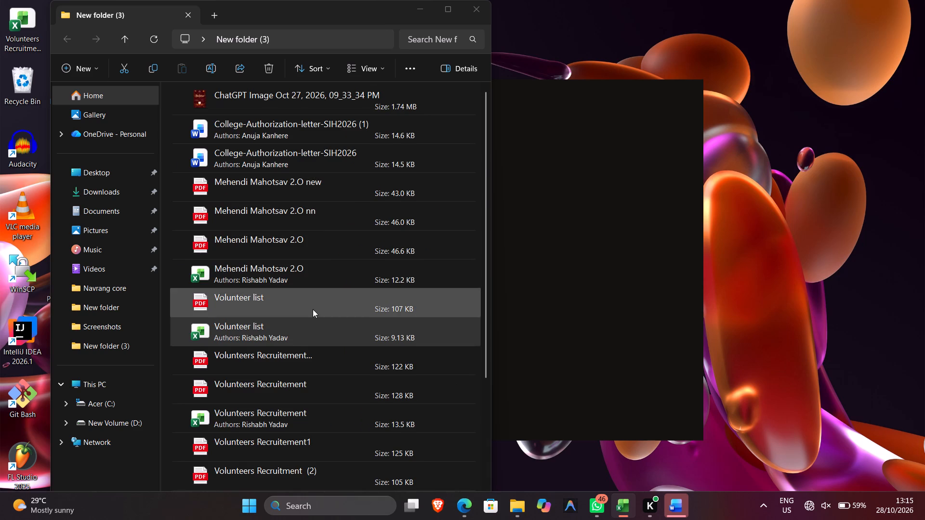
scroll(313, 309, "down", 6)
scroll(313, 309, "up", 1)
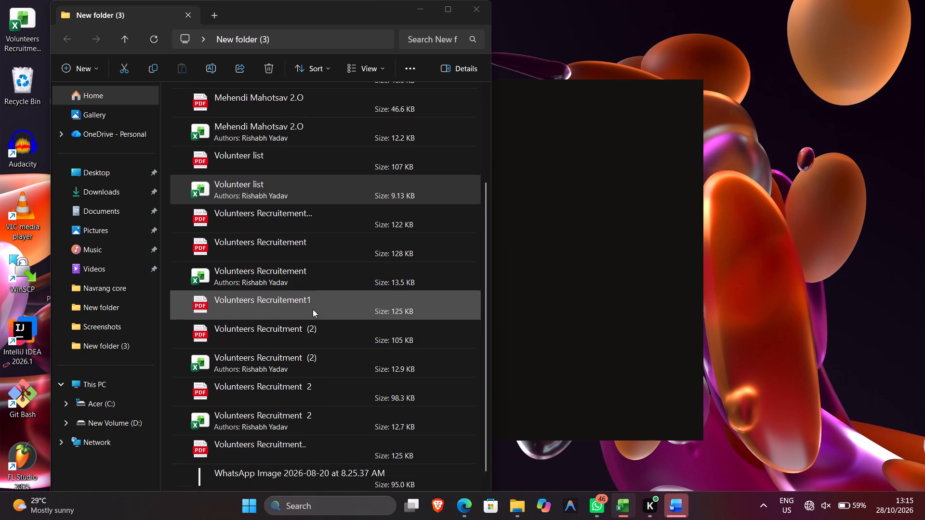
scroll(313, 309, "up", 1)
double_click(269, 272)
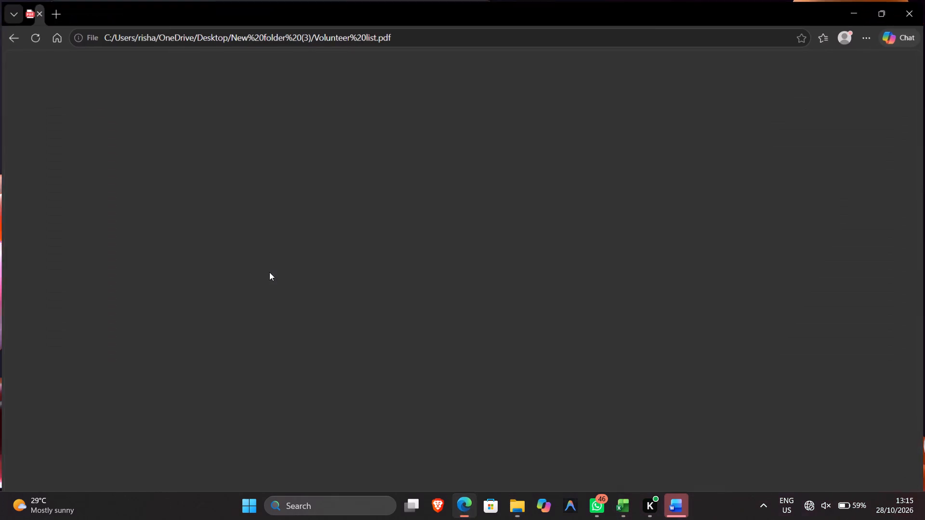
Examine the numbered volunteer names and their H or D marks in the Volunteer list PDF, then return to the folder.
scroll(337, 203, "right", 3)
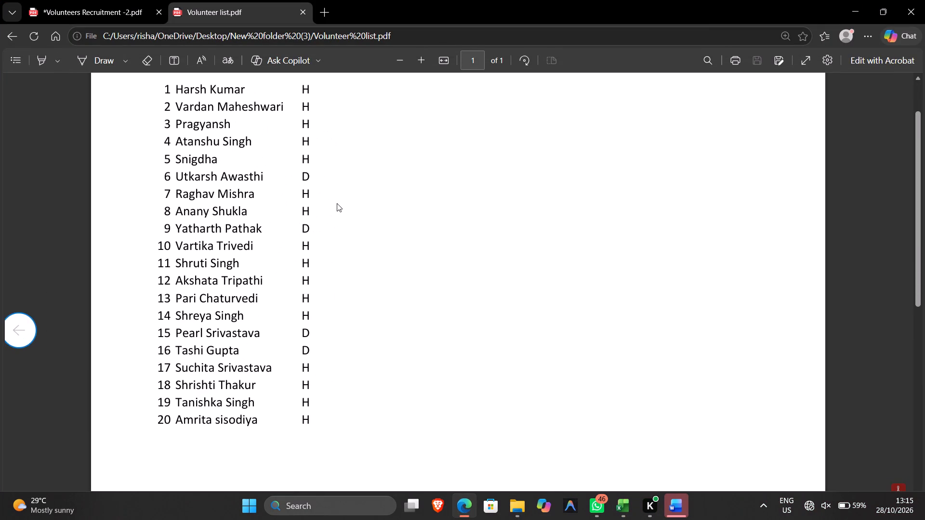
scroll(337, 203, "left", 1)
scroll(308, 265, "up", 1)
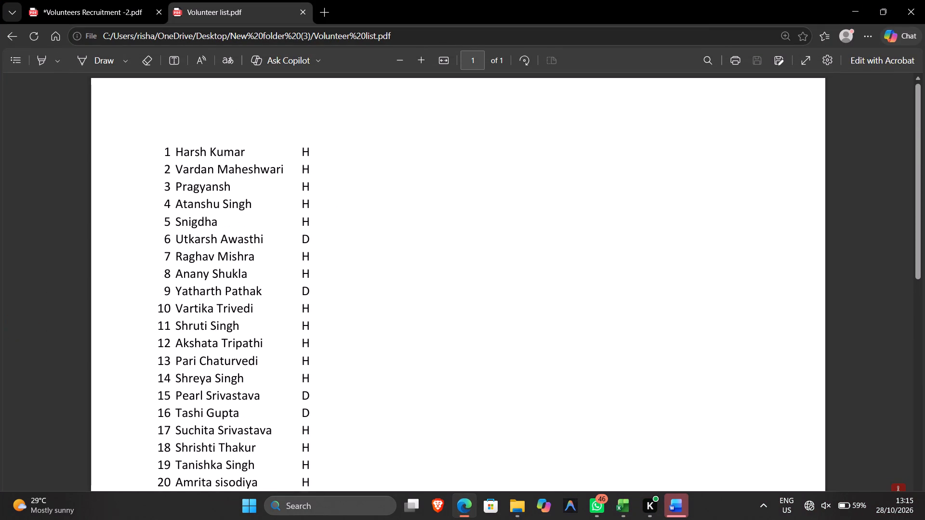
scroll(308, 265, "up", 2)
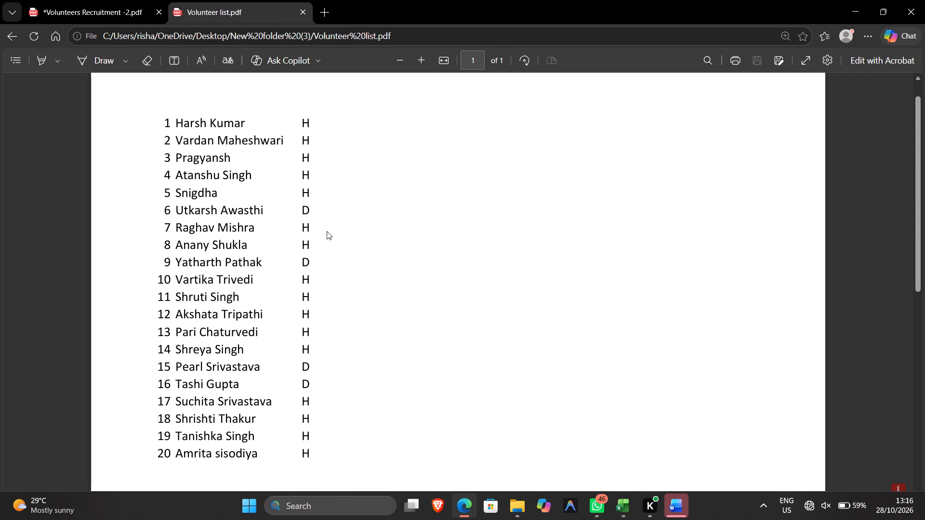
scroll(327, 231, "up", 1)
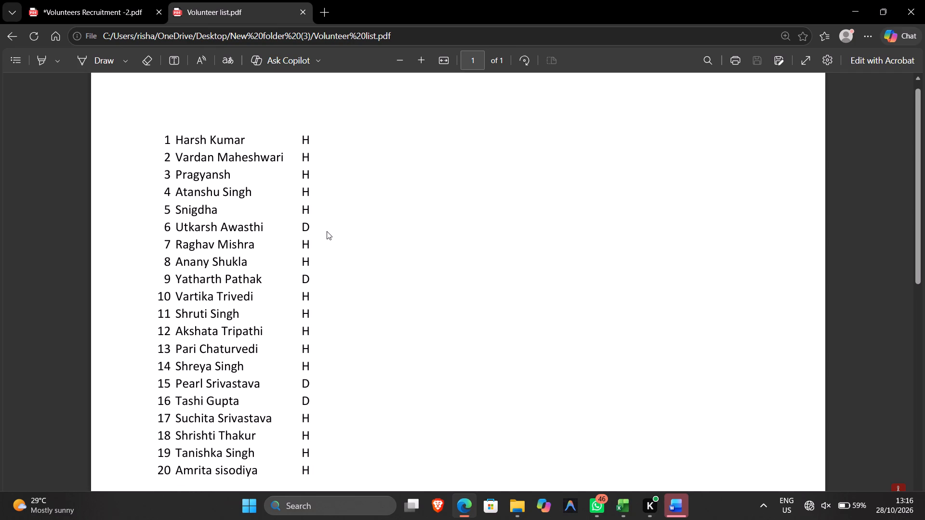
scroll(327, 231, "down", 1)
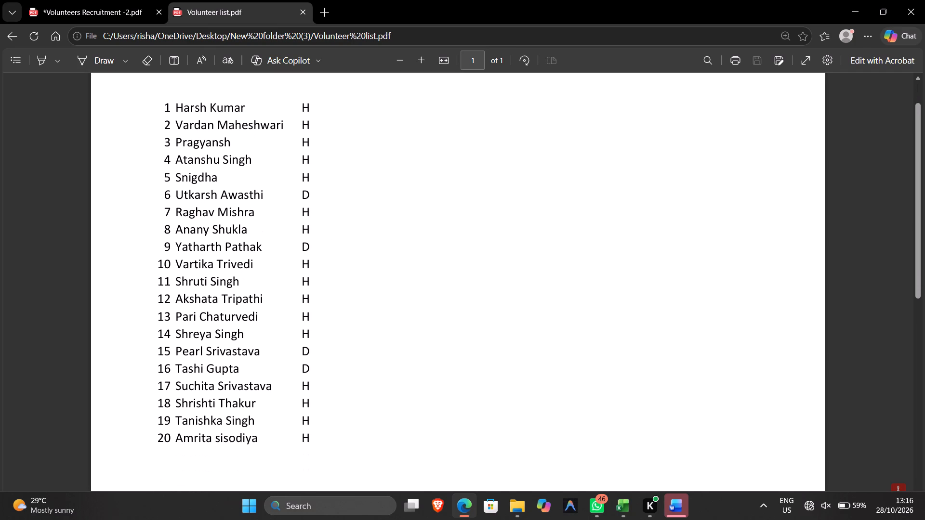
left_click_drag(261, 407, 253, 405)
left_click_drag(253, 405, 270, 408)
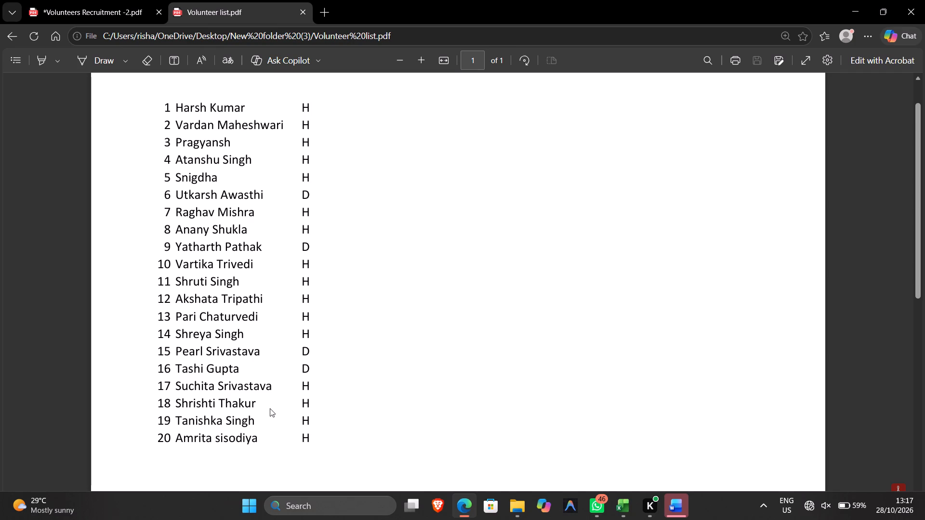
left_click_drag(254, 404, 188, 409)
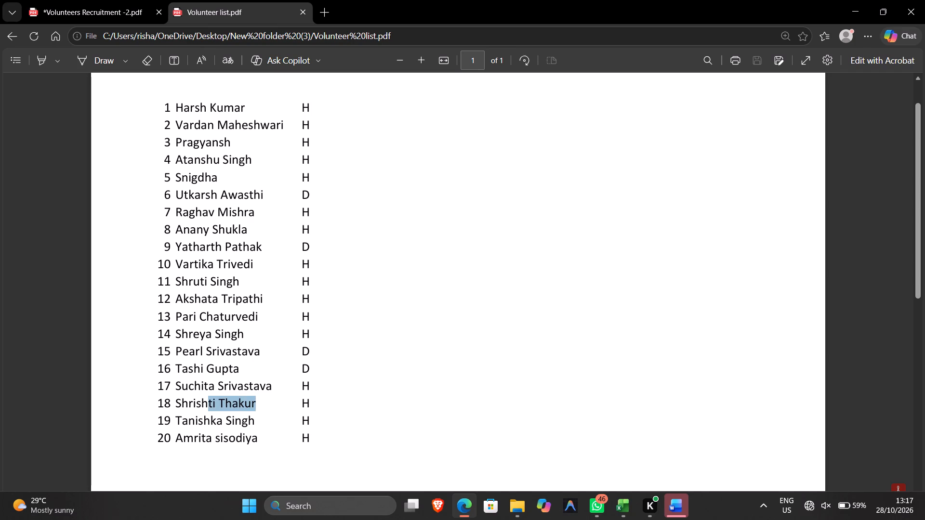
left_click_drag(188, 409, 202, 415)
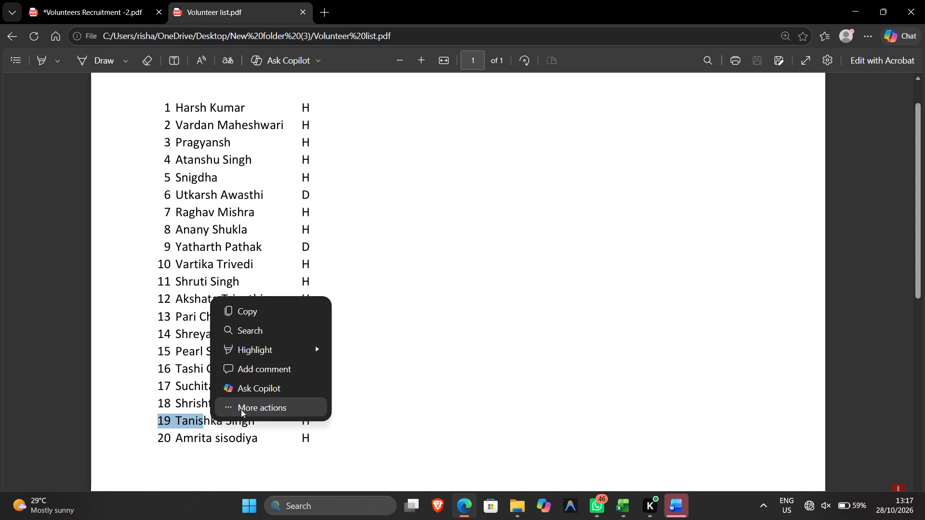
left_click(292, 447)
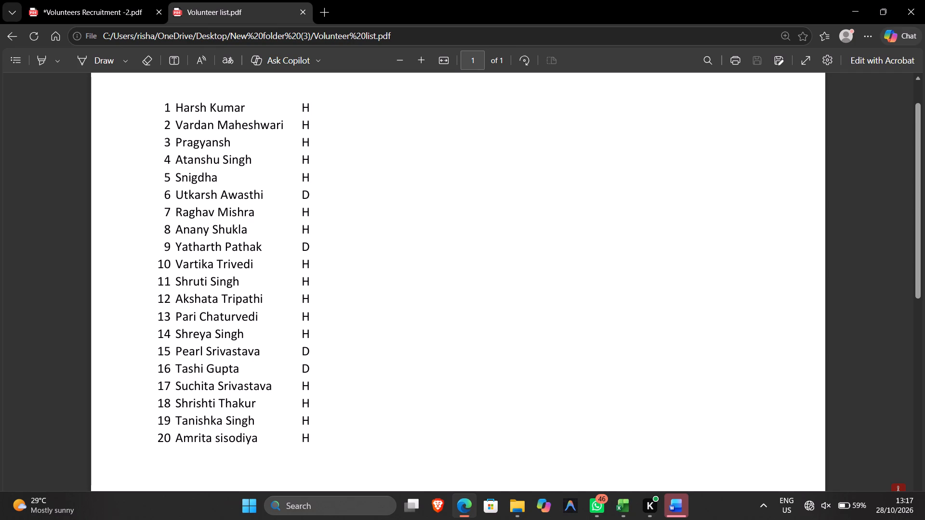
scroll(404, 197, "up", 1)
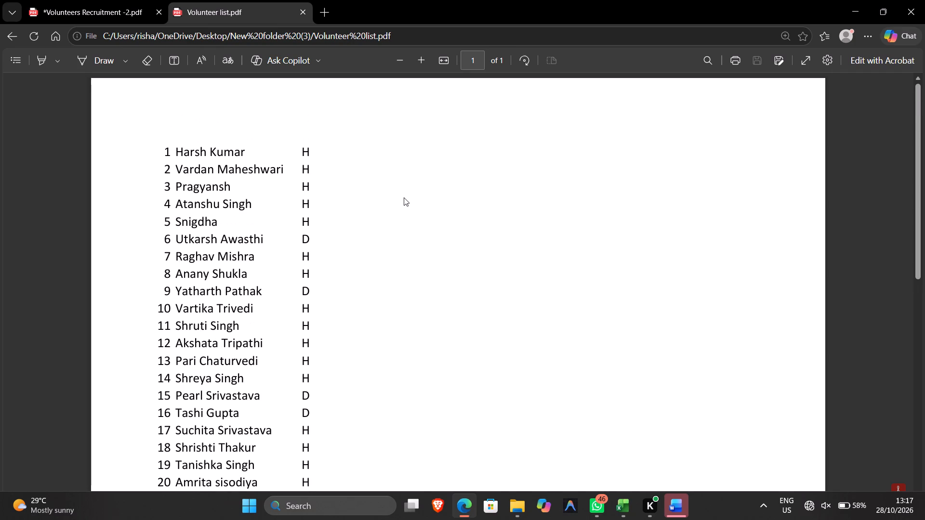
left_click(856, 0)
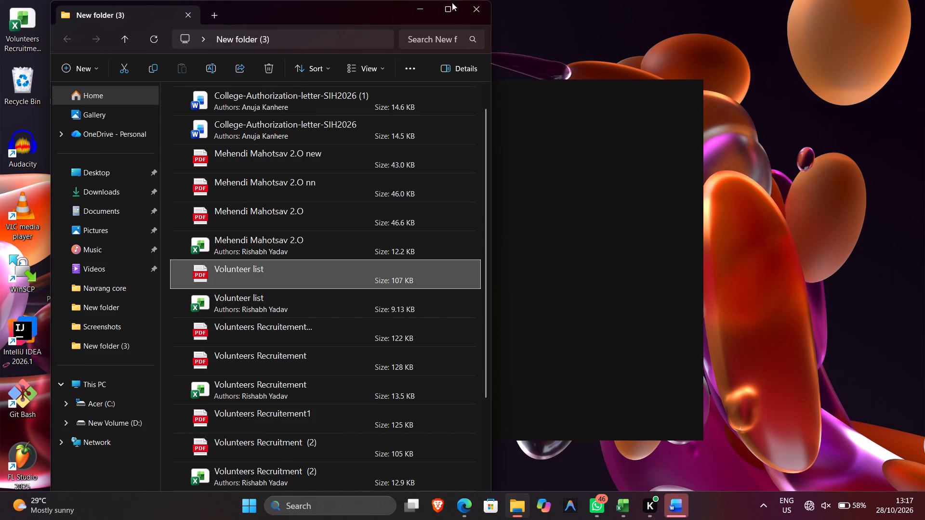
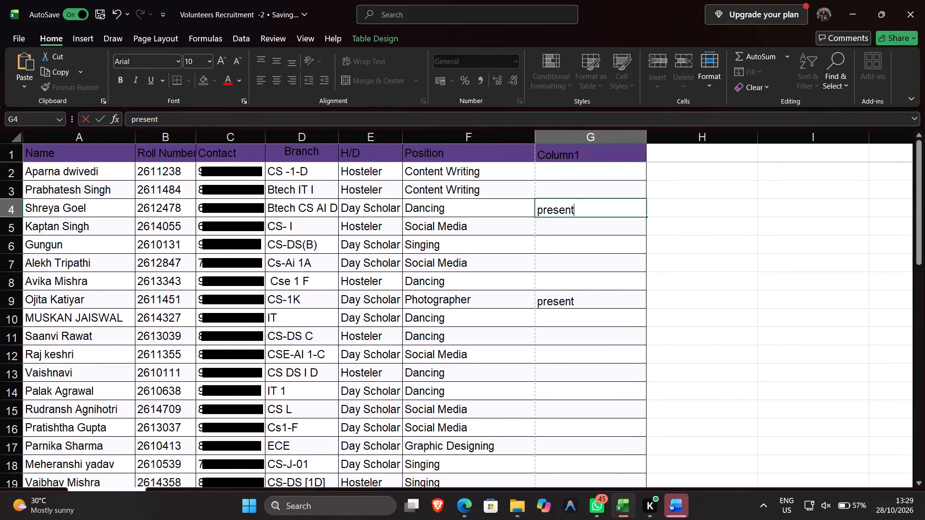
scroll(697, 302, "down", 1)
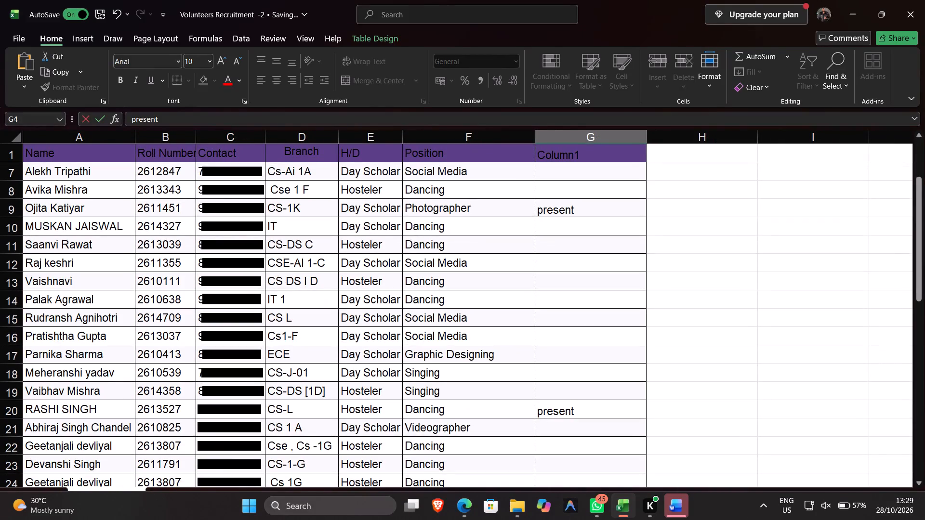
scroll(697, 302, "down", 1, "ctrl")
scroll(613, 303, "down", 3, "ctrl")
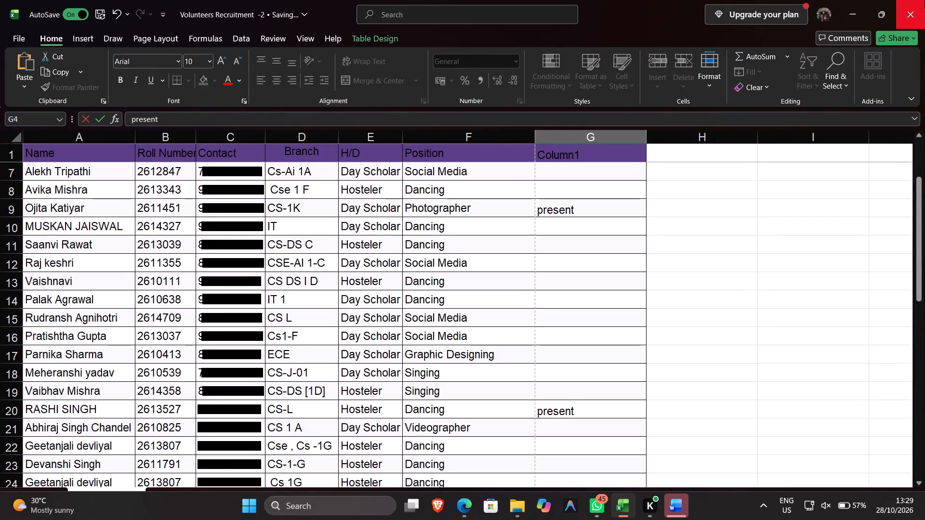
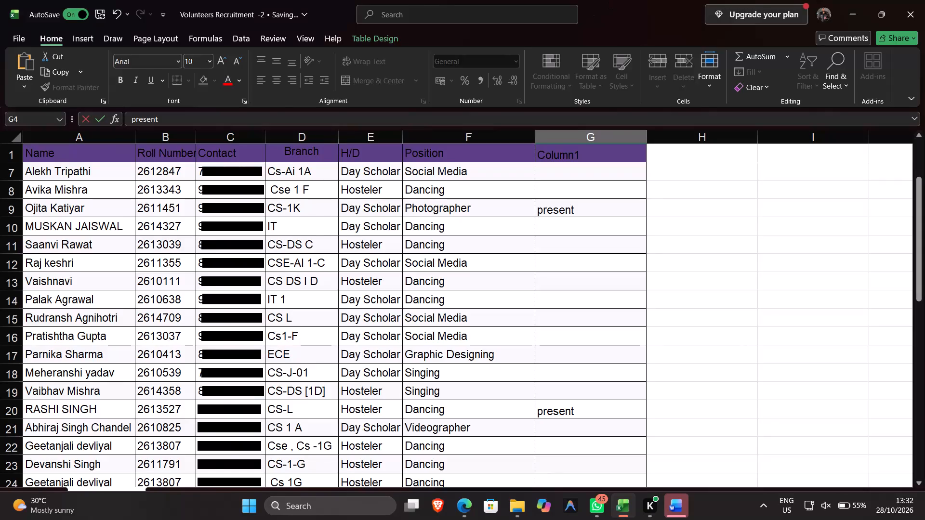
Commit the open attendance entry in Column1, row 4, and undo it so that cell G4 is empty.
left_click(197, 138)
left_click_drag(197, 137, 203, 136)
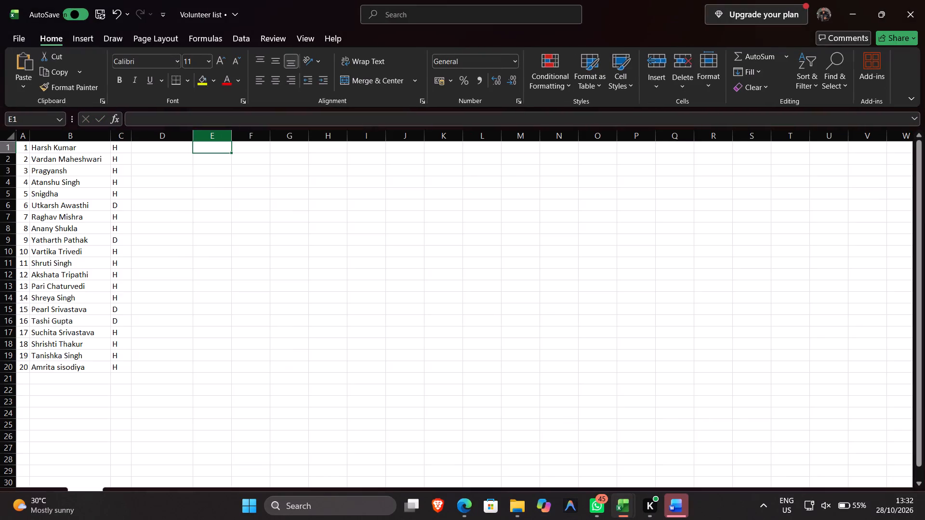
key("ctrl+z")
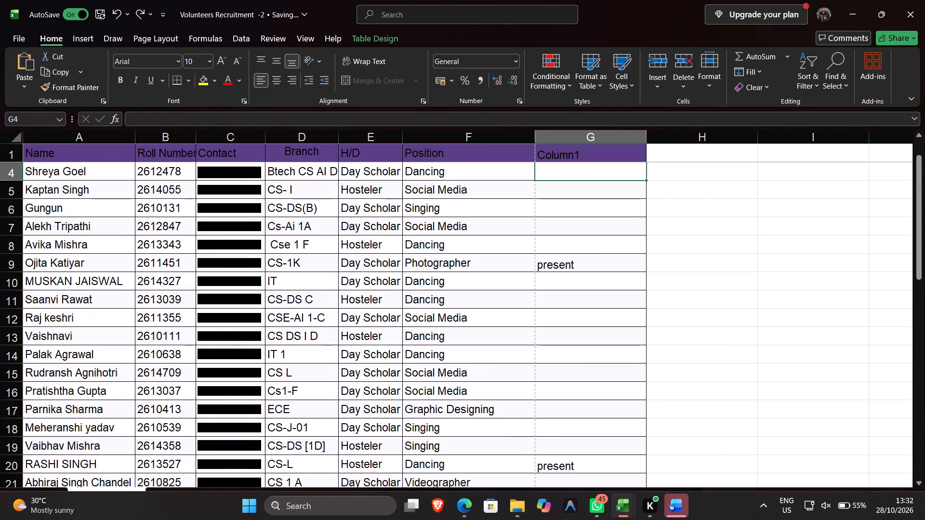
Widen the Roll Number column slightly so that its header fits fully inside the column.
left_click_drag(194, 135, 204, 135)
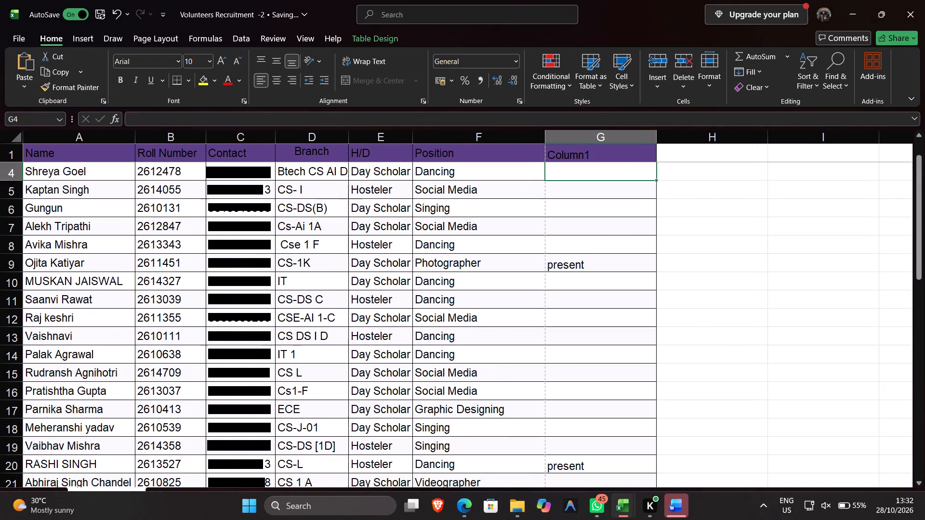
left_click(198, 215)
left_click(199, 191)
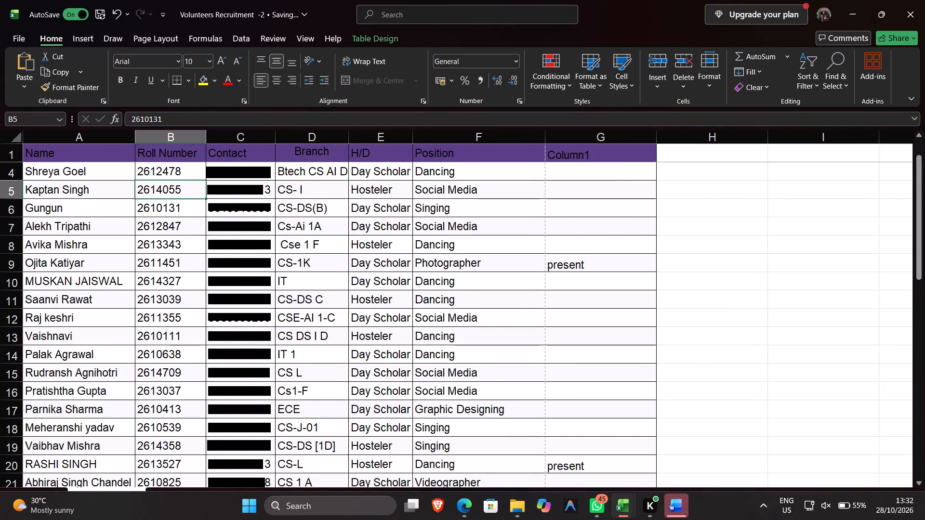
left_click(197, 175)
left_click(193, 237)
left_click(193, 233)
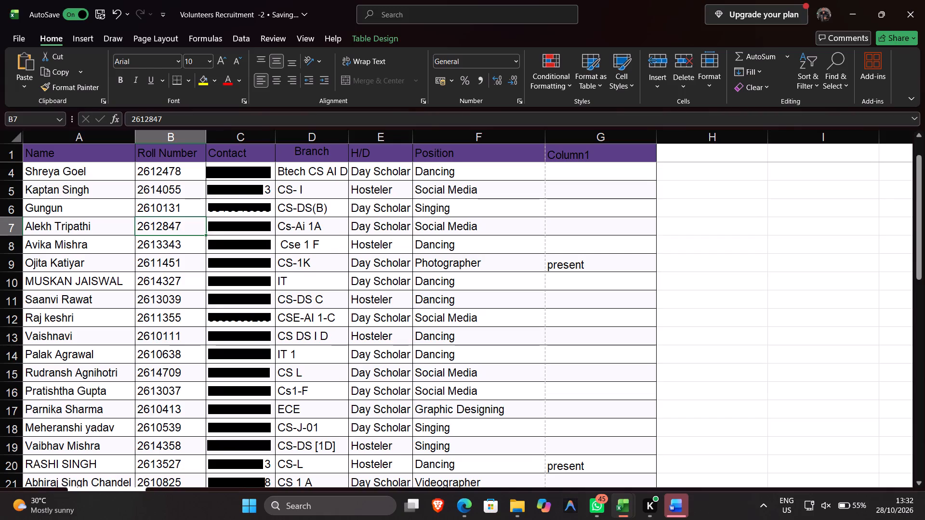
Narrow the Position column to a width of about 15, just enough for the Graphic Designing entry.
left_click_drag(544, 136, 506, 135)
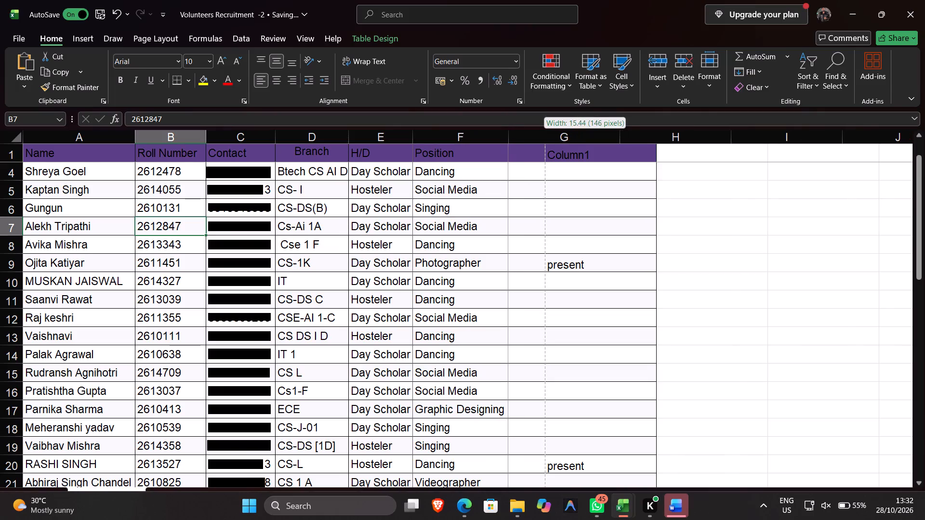
left_click_drag(506, 135, 506, 135)
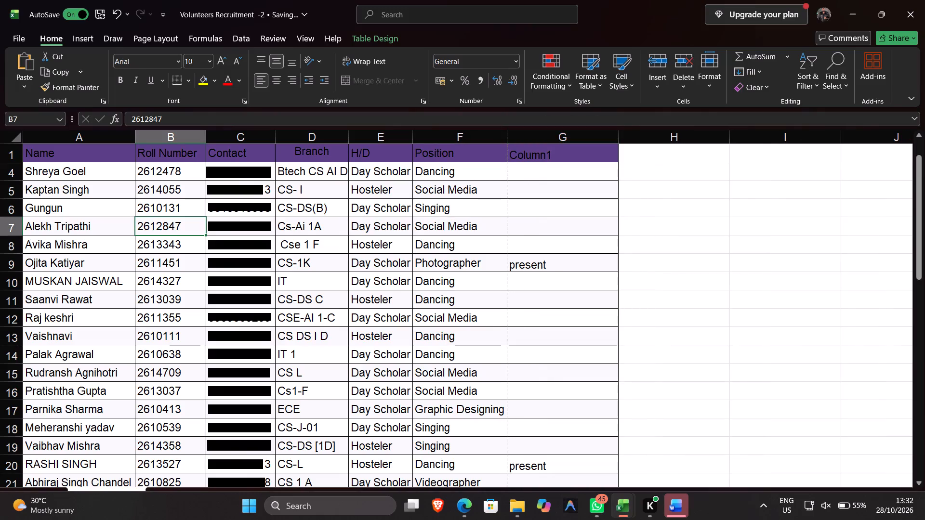
left_click(577, 181)
left_click(651, 215)
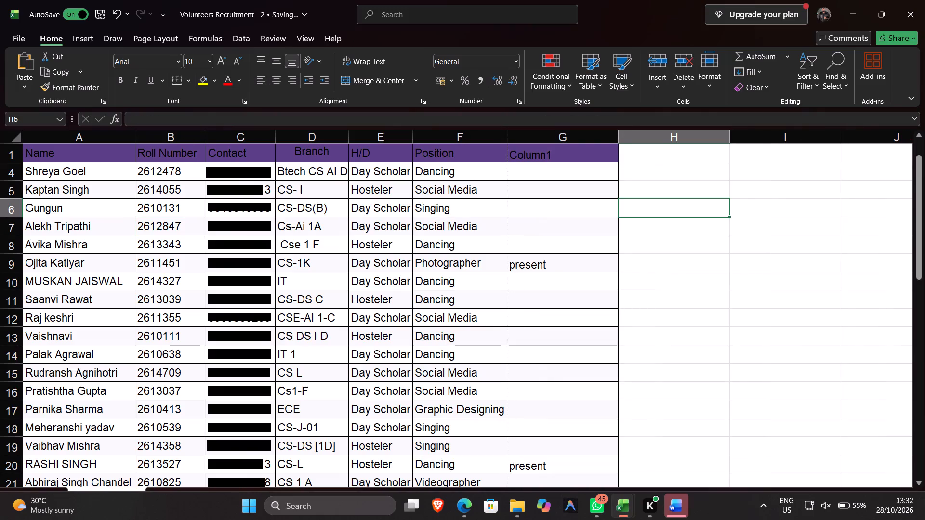
Narrow the Column1 attendance column so that it just fits its header and the present entries.
left_click_drag(618, 137, 551, 129)
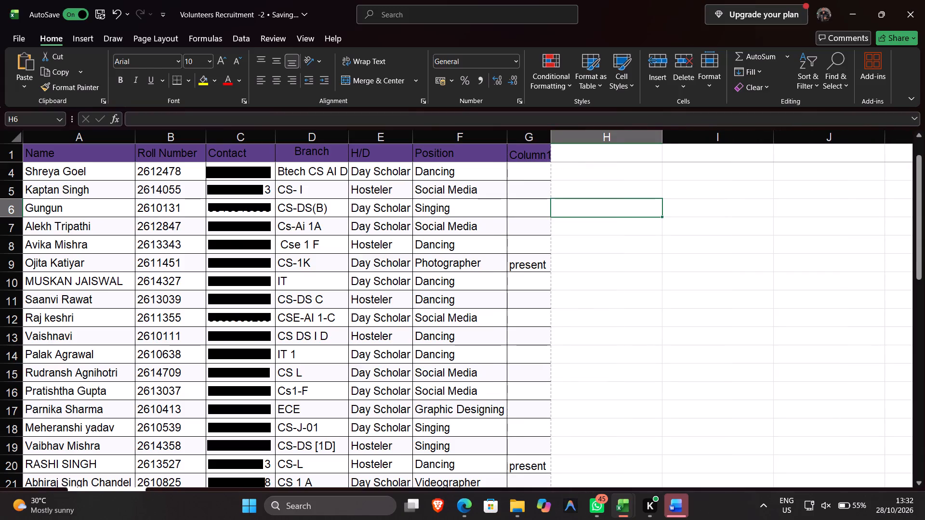
left_click_drag(551, 136, 560, 135)
left_click(616, 249)
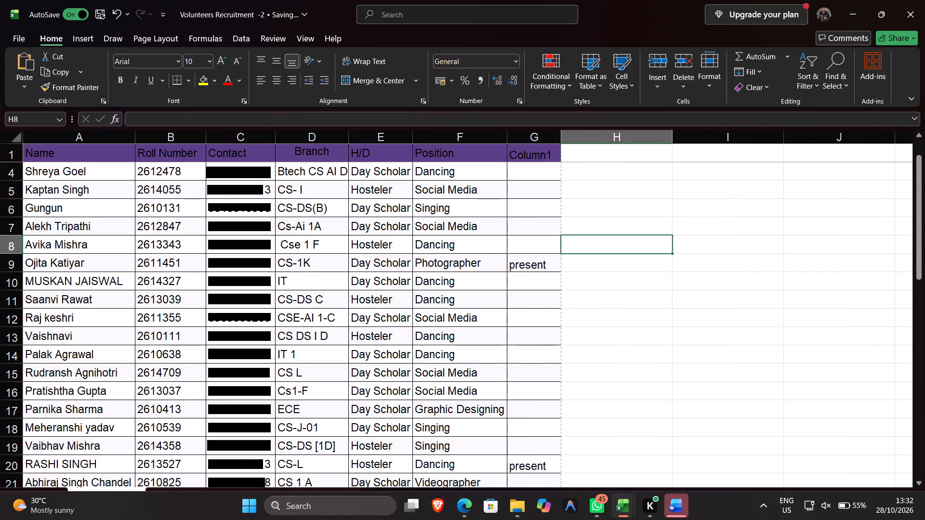
left_click(613, 226)
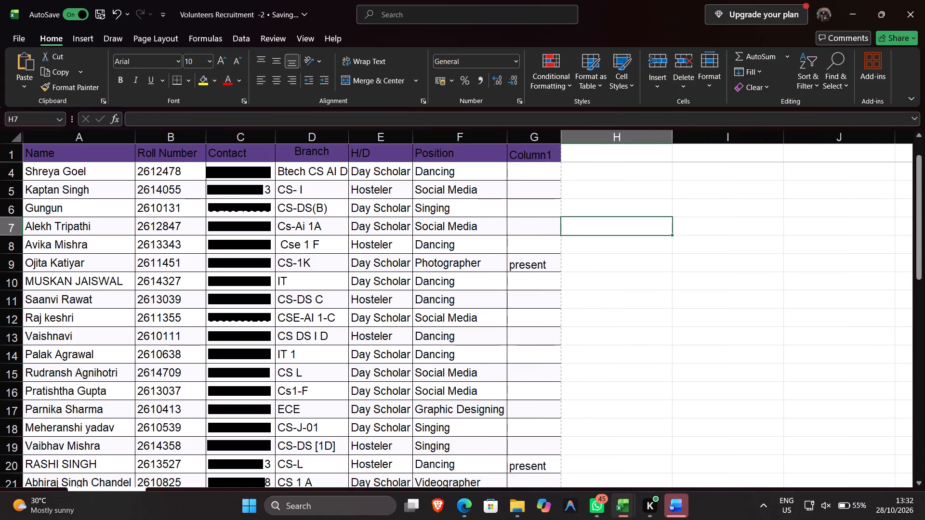
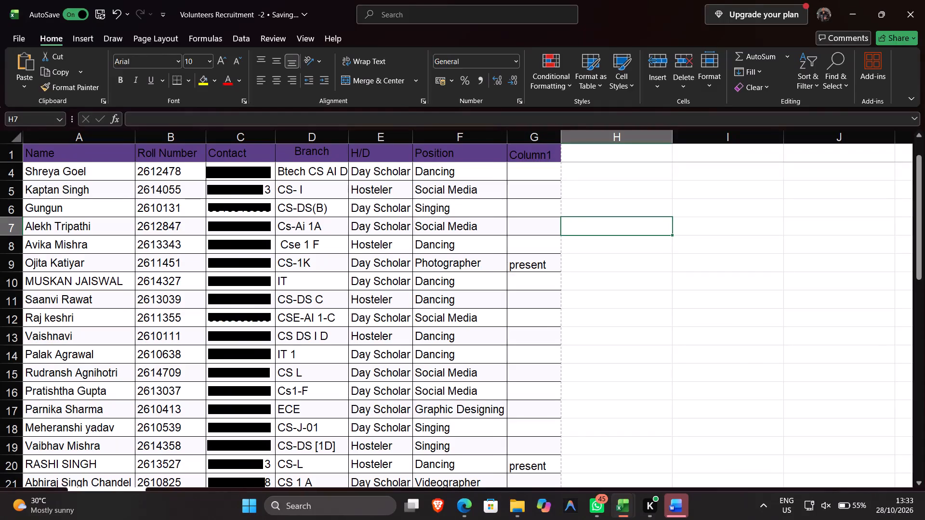
Widen the Column1 attendance column slightly so that a small margin remains beside its header text.
left_click_drag(559, 133, 564, 134)
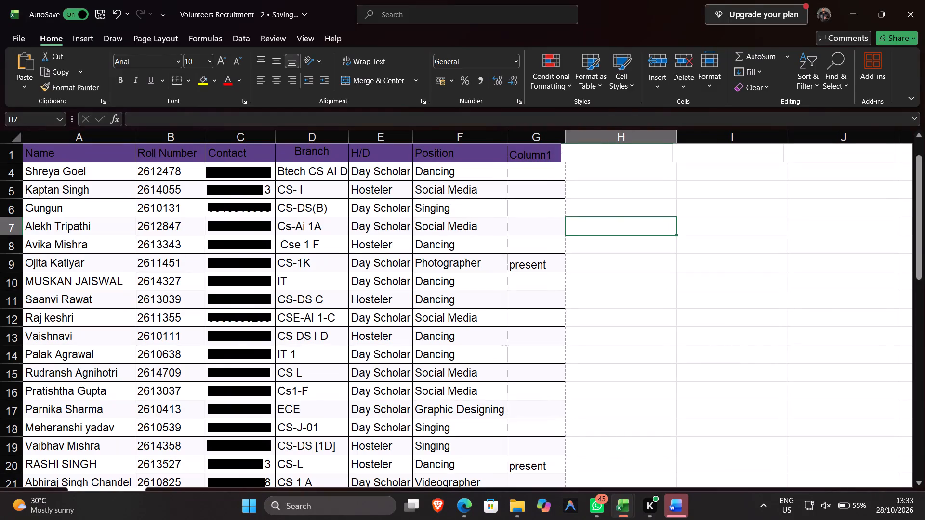
left_click(564, 134)
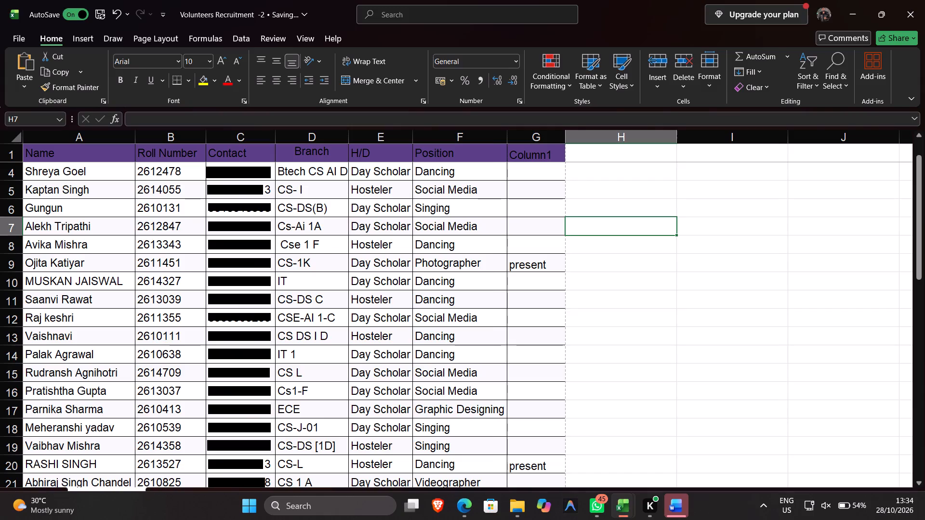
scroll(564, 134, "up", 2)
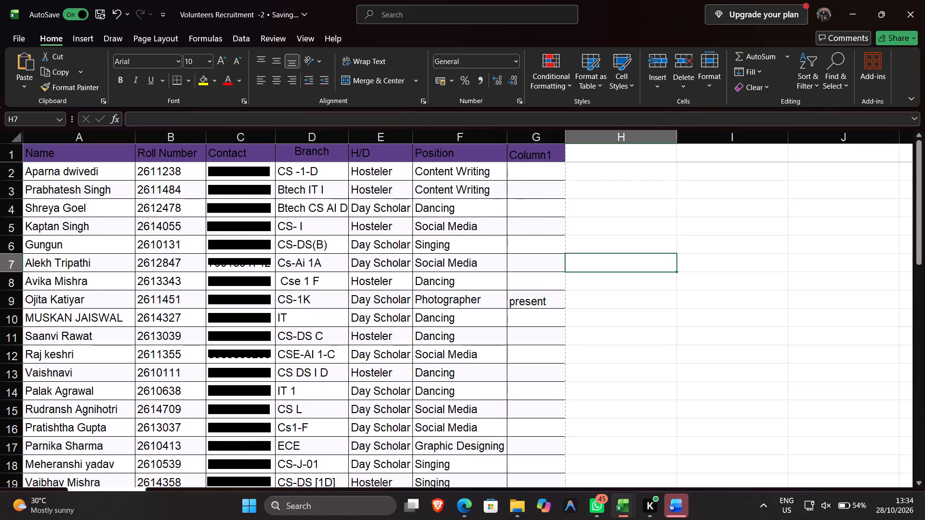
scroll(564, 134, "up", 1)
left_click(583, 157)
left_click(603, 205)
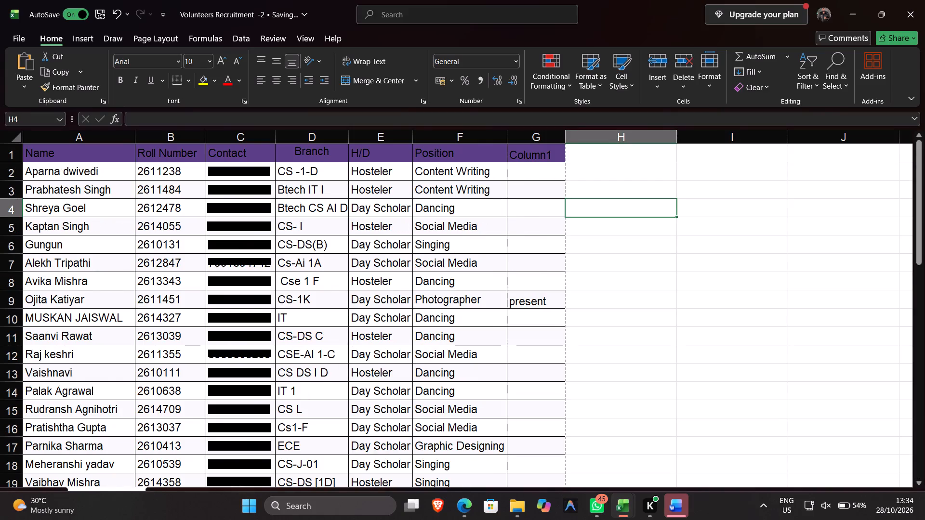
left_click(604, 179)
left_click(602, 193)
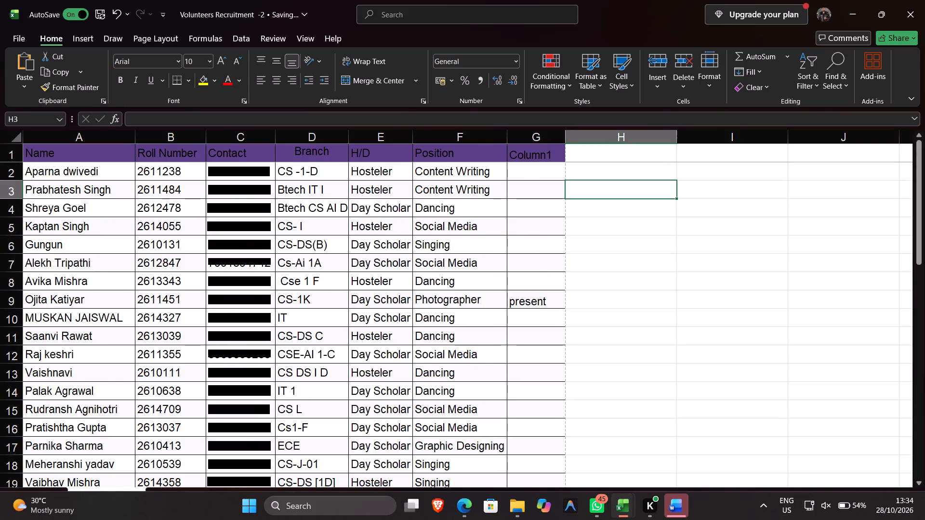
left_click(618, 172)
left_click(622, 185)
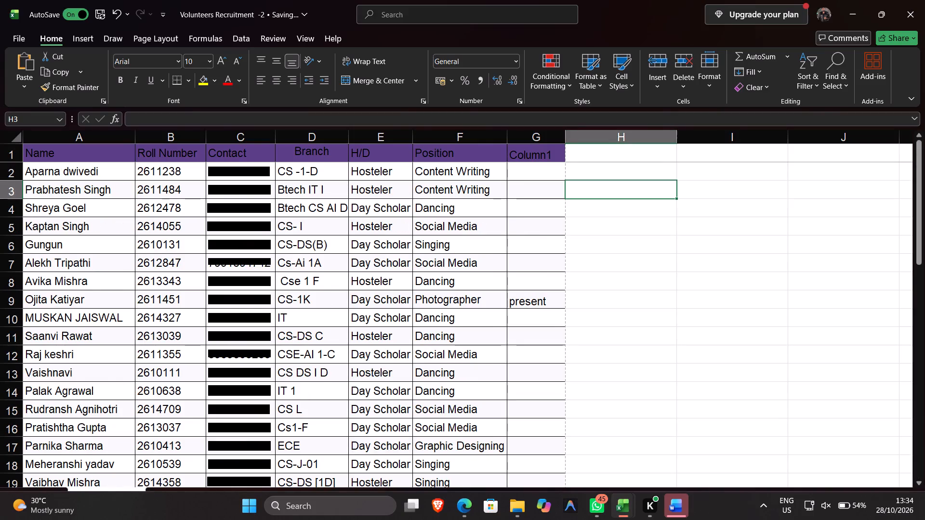
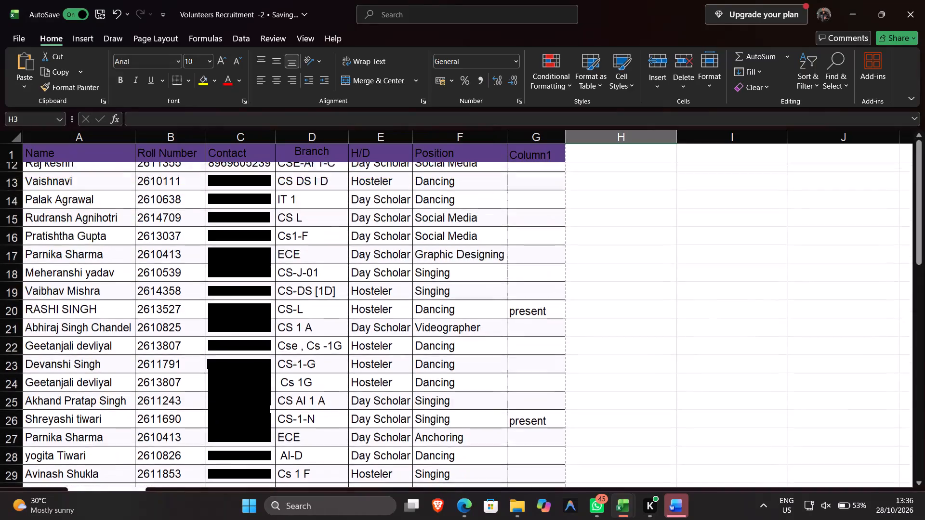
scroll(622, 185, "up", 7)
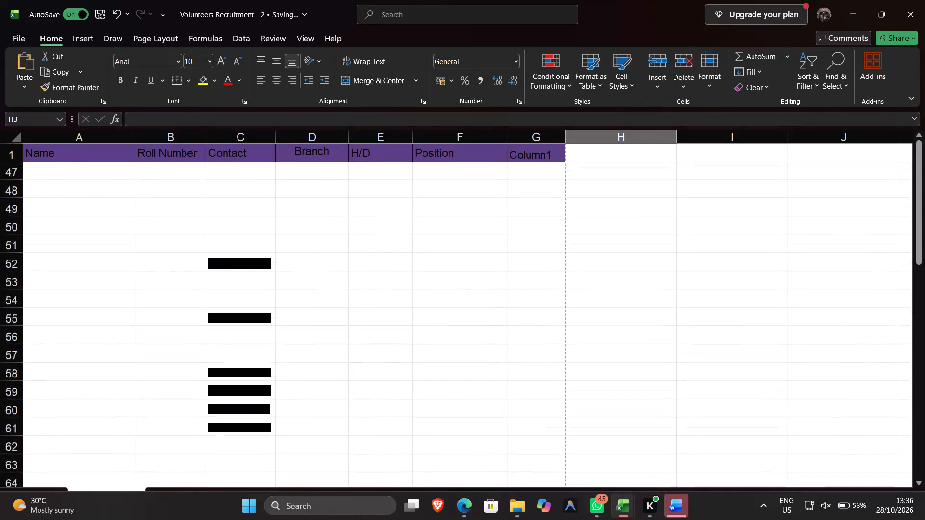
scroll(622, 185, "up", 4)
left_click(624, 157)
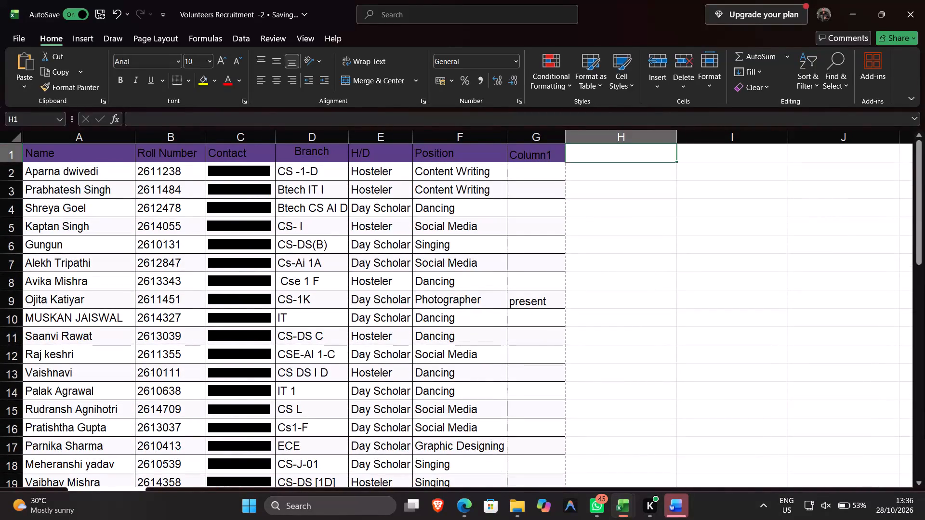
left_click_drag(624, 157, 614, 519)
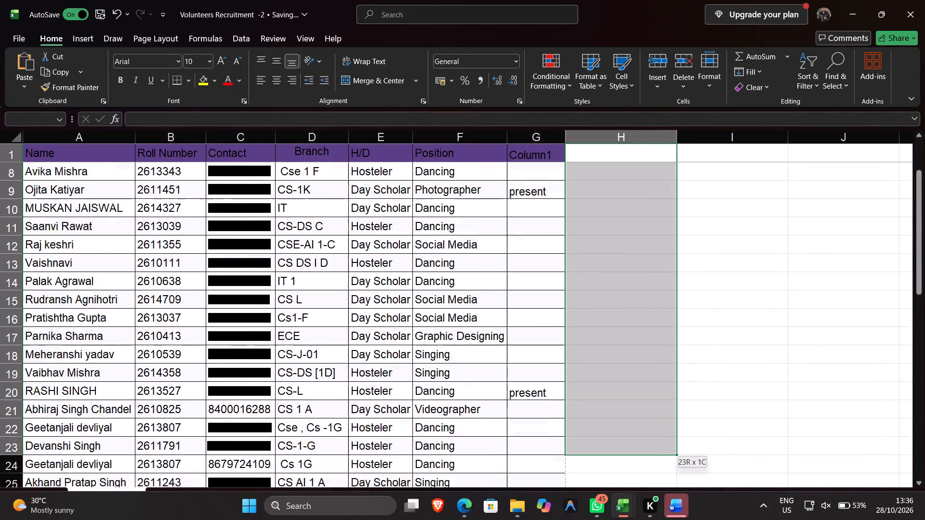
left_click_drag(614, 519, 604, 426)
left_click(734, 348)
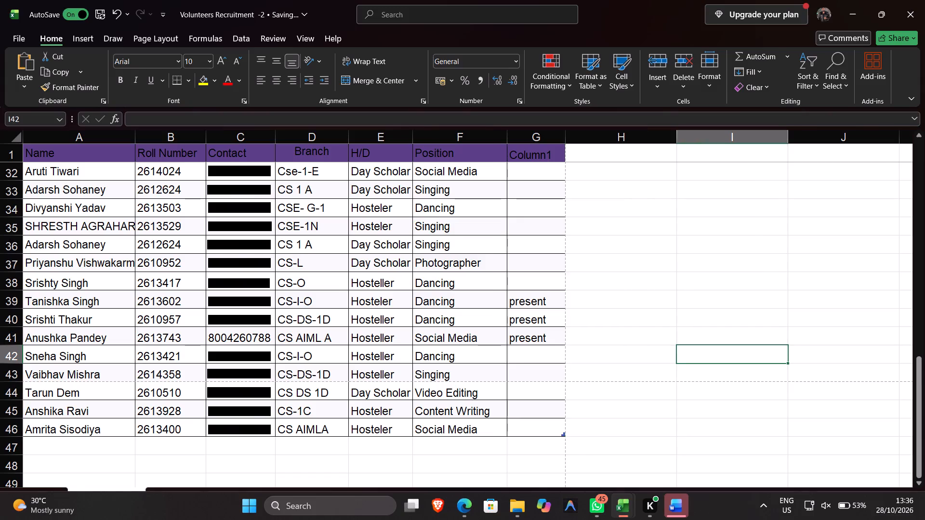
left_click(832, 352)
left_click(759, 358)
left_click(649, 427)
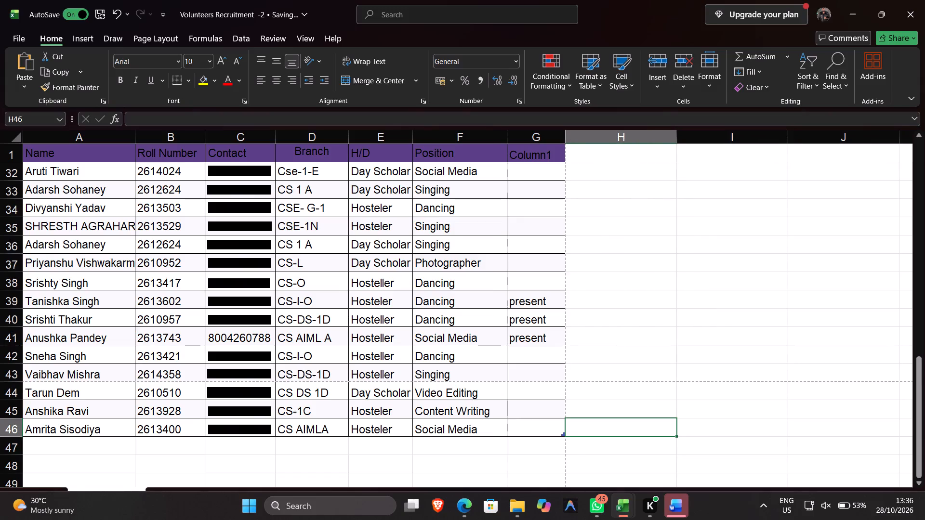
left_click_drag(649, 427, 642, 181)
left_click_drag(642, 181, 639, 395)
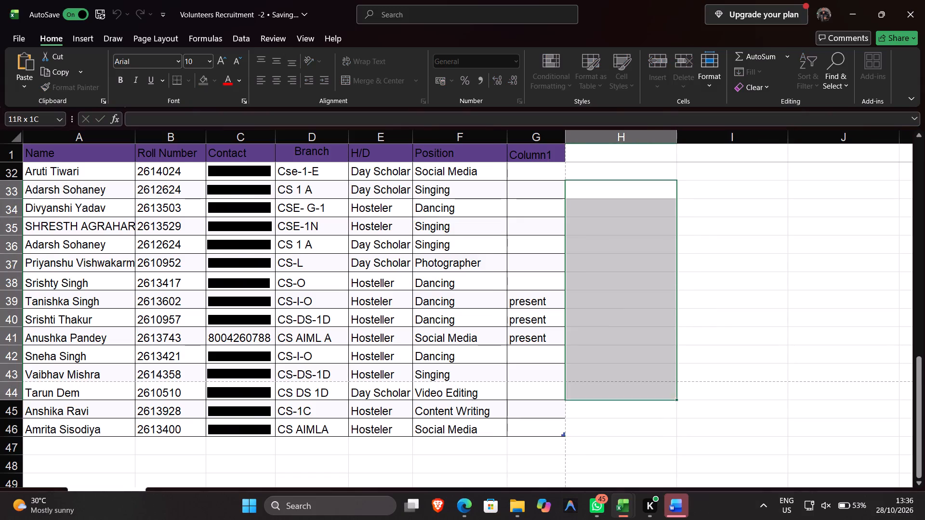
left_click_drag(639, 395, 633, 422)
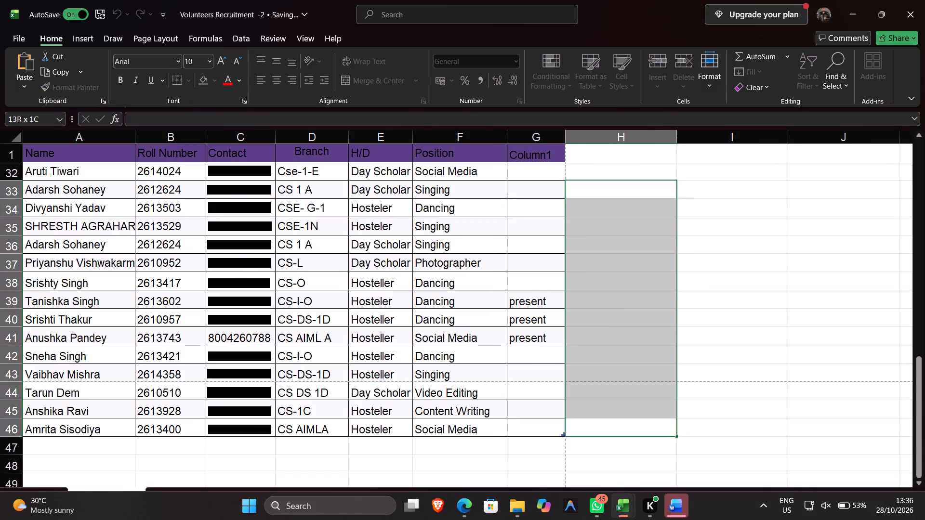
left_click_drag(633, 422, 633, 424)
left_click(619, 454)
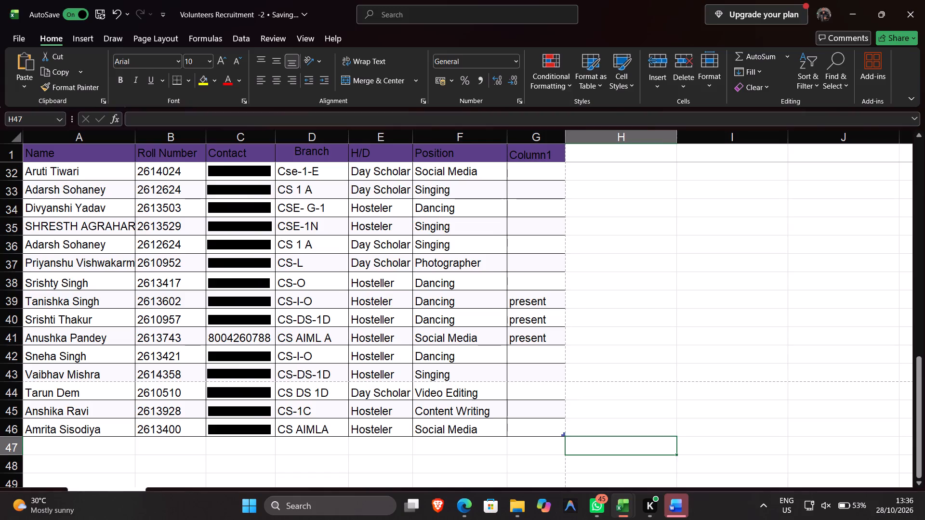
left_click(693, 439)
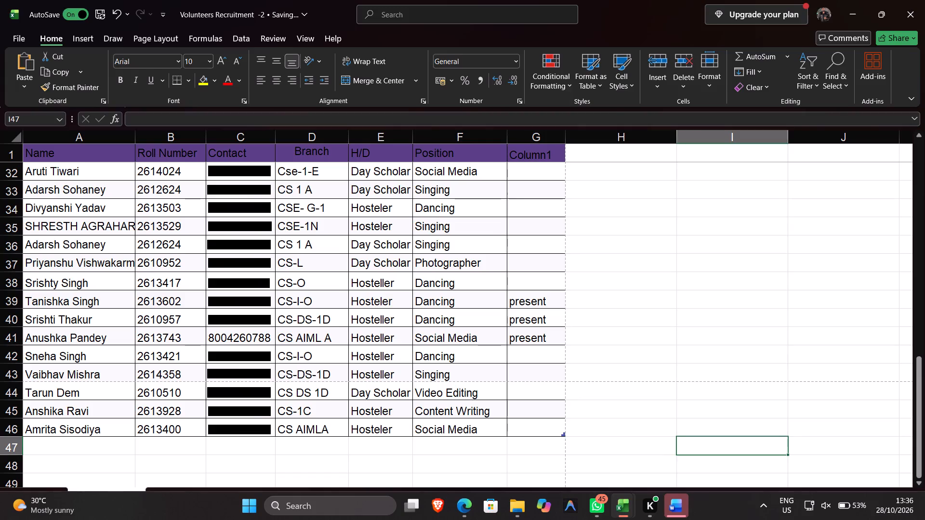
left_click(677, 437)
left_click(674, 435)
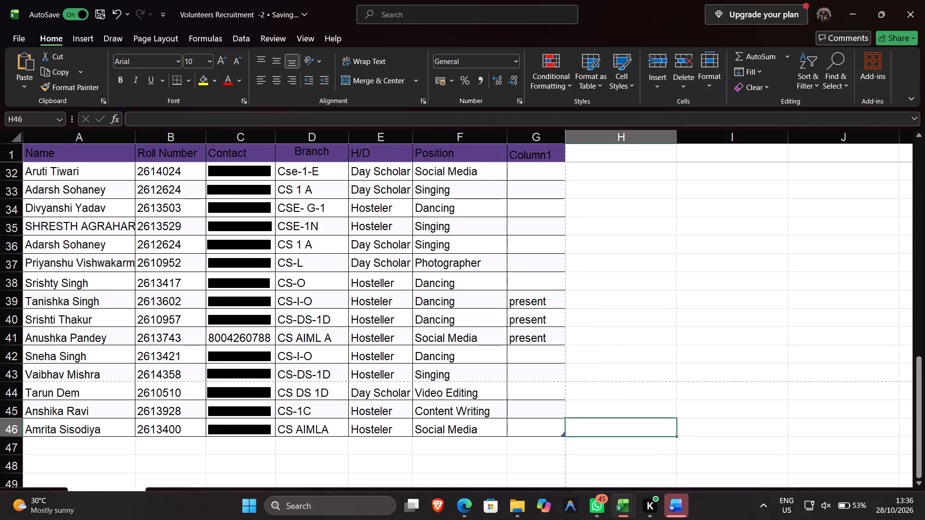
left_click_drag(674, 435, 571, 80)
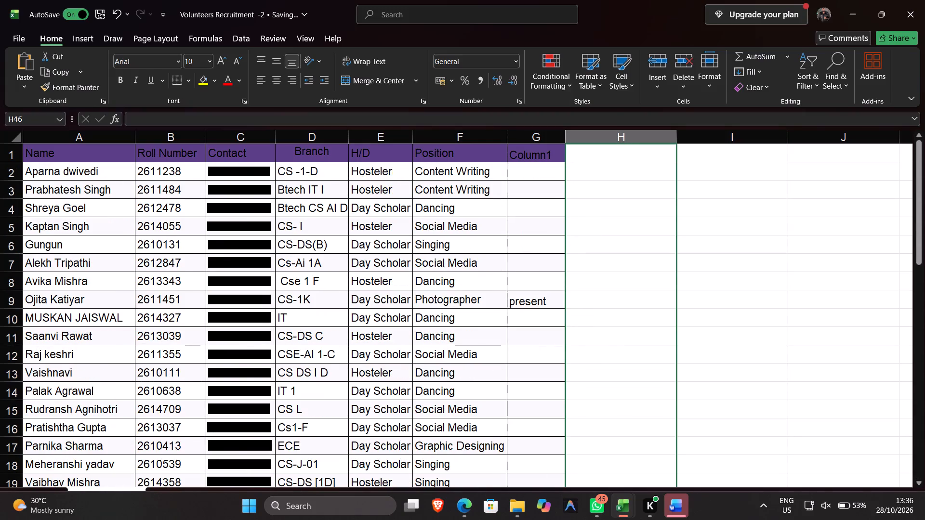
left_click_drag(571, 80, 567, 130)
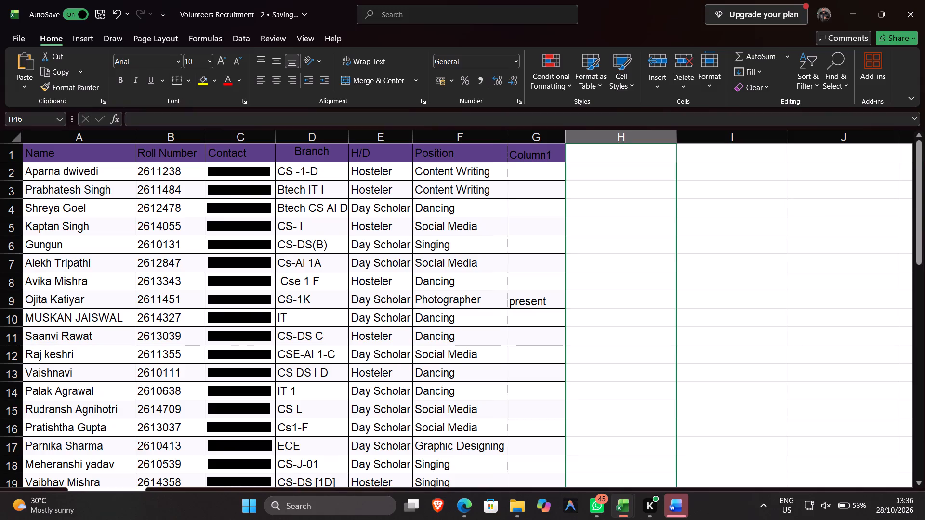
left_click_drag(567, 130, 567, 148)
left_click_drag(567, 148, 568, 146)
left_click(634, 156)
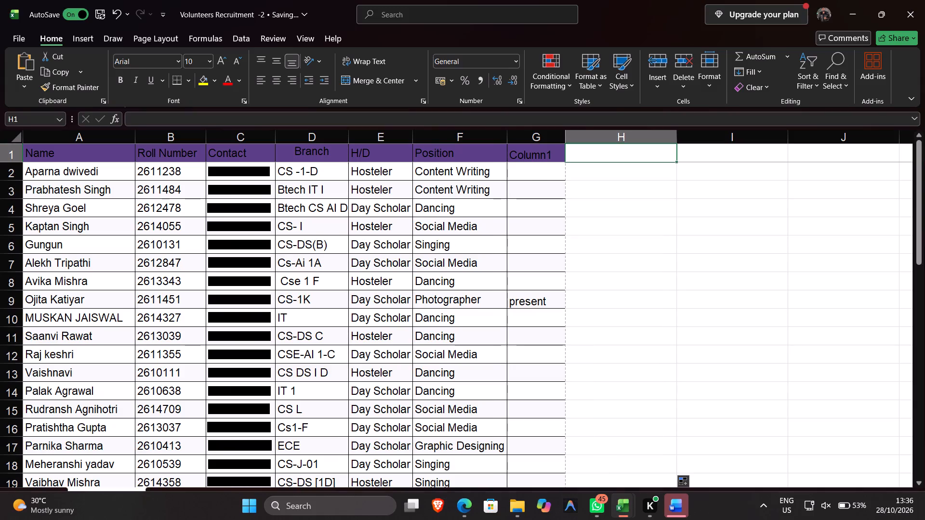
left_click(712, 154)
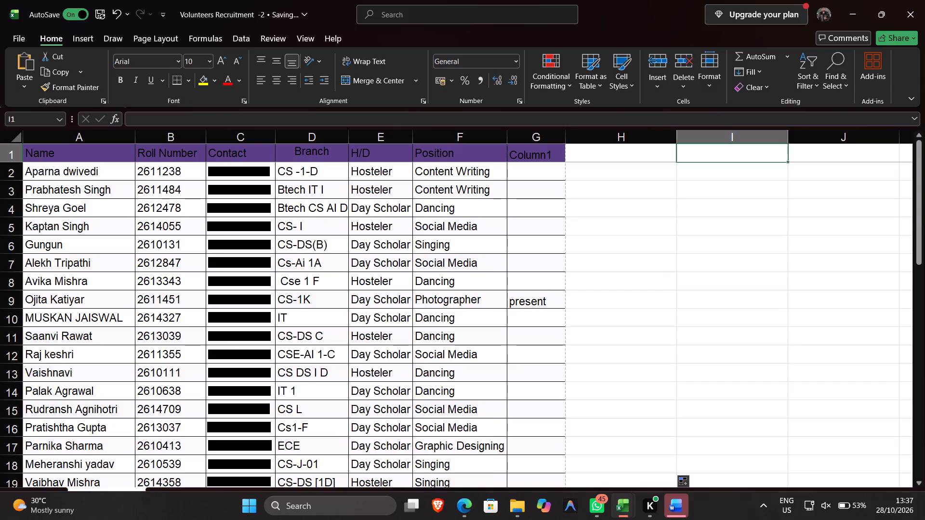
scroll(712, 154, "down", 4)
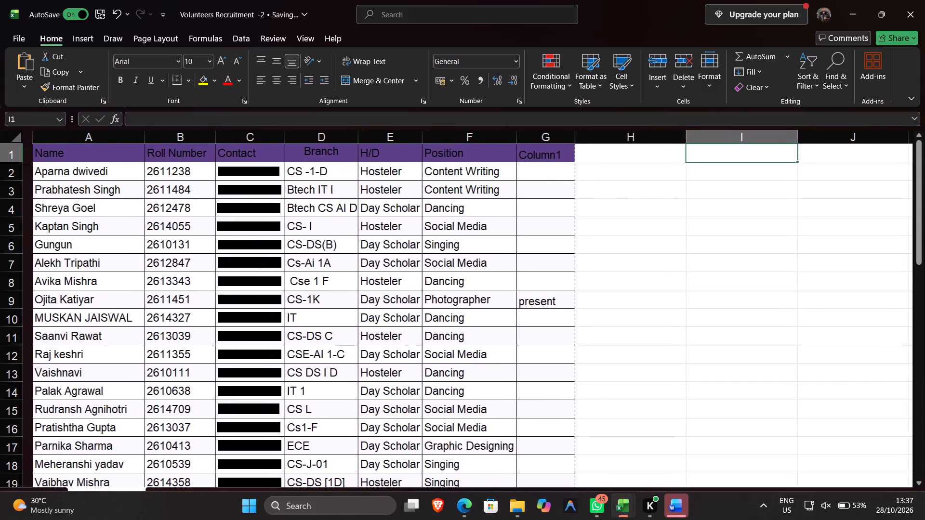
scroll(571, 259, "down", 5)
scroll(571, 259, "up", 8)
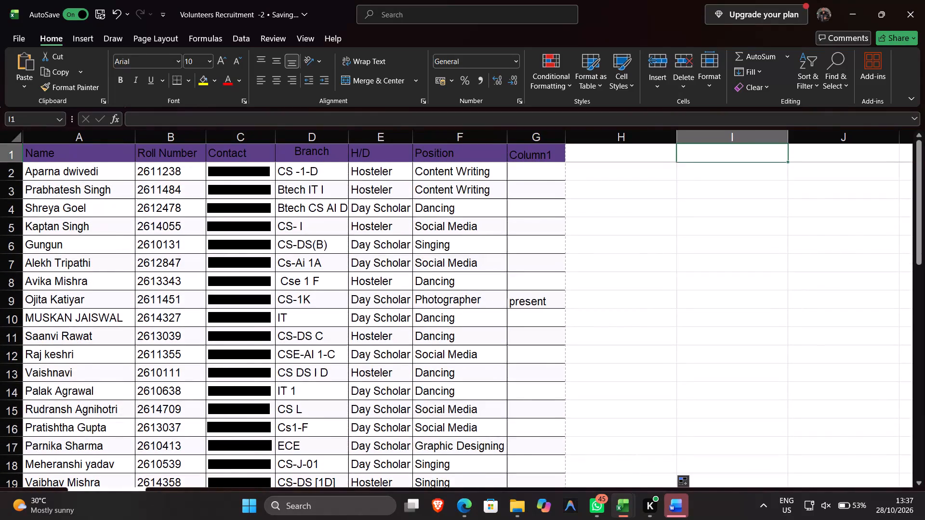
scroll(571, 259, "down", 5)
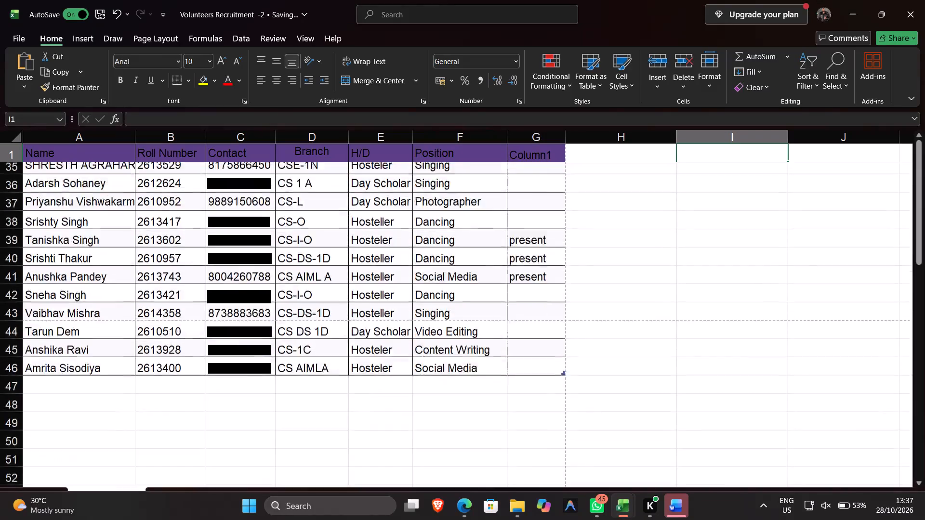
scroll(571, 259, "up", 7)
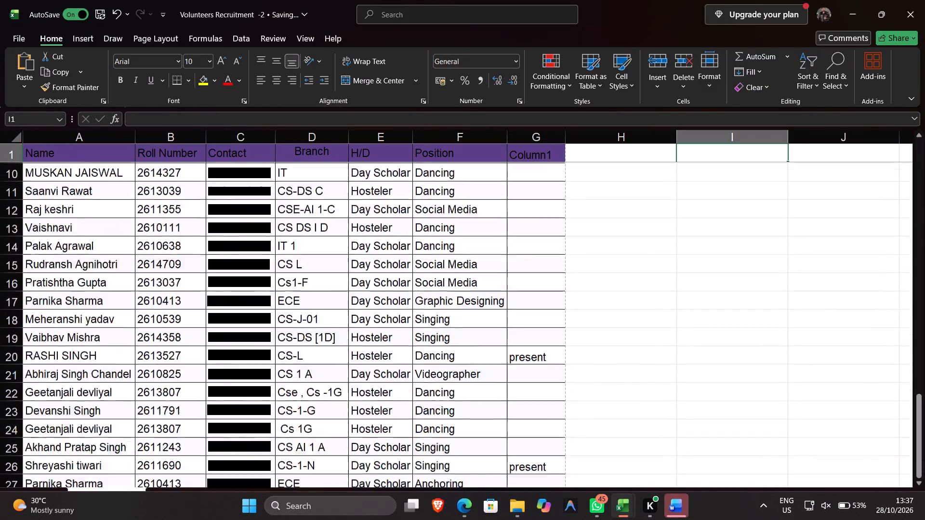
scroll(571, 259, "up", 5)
Switch to the Volunteer list workbook and clear the name and the H code from row 20, keeping its serial number.
left_click(852, 2)
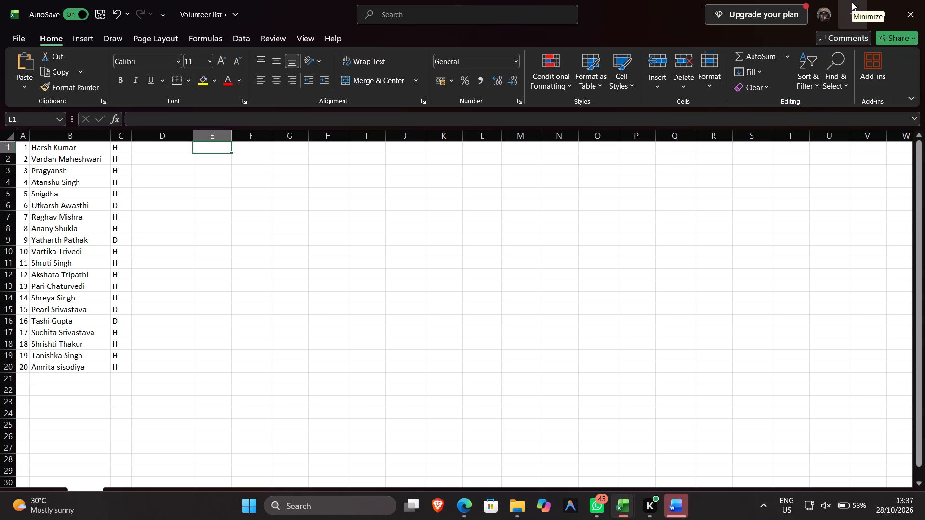
scroll(852, 2, "up", 16)
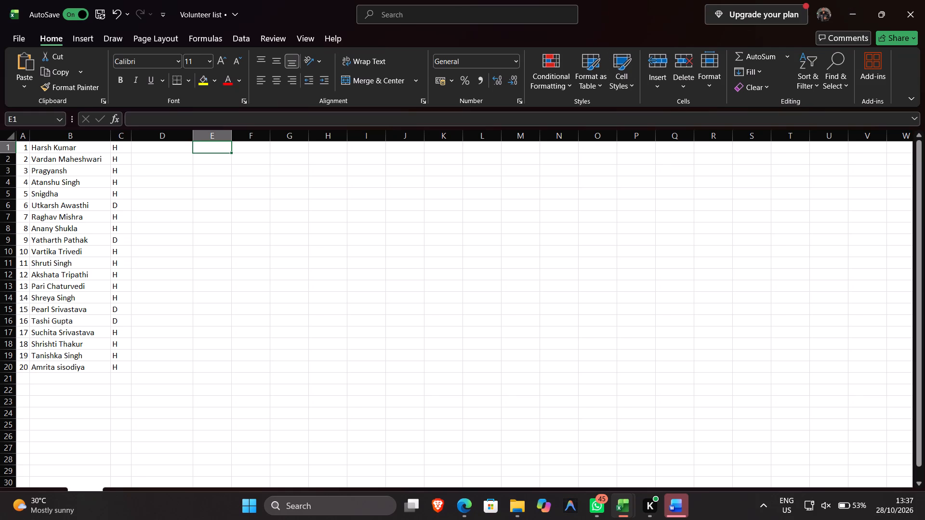
scroll(108, 316, "right", 1)
scroll(108, 316, "up", 1)
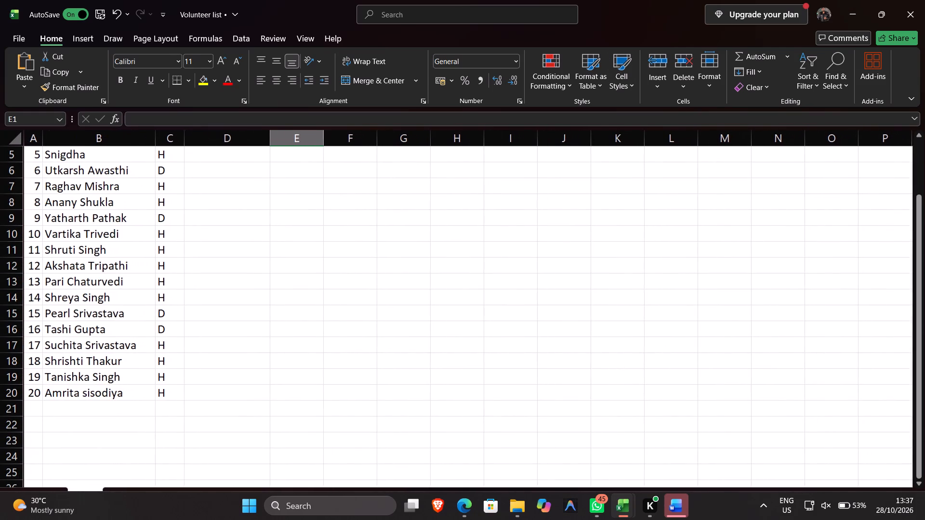
scroll(108, 316, "up", 2)
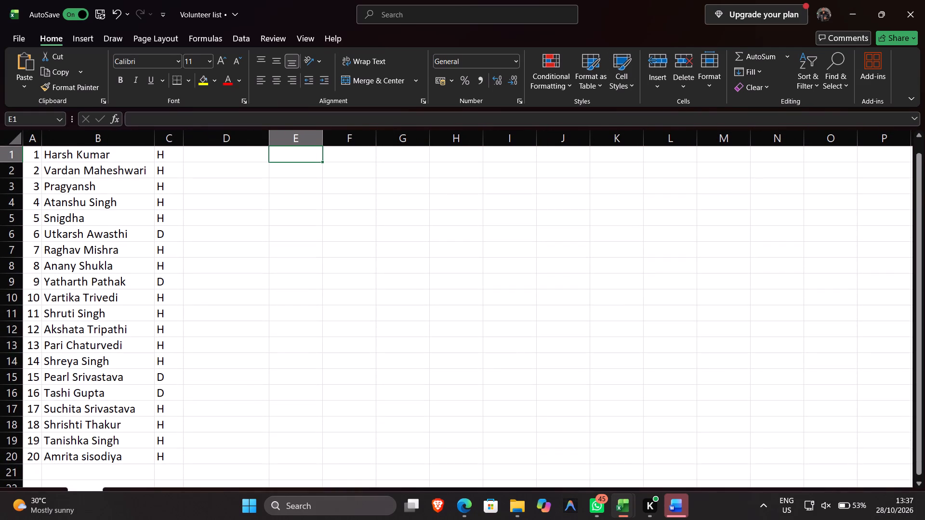
left_click(166, 454)
key("BackSpace")
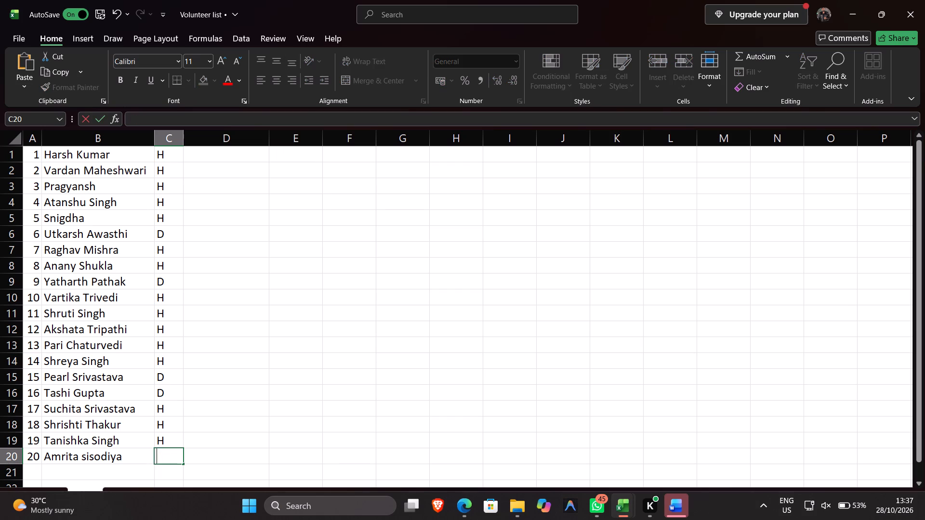
left_click(120, 456)
key("BackSpace")
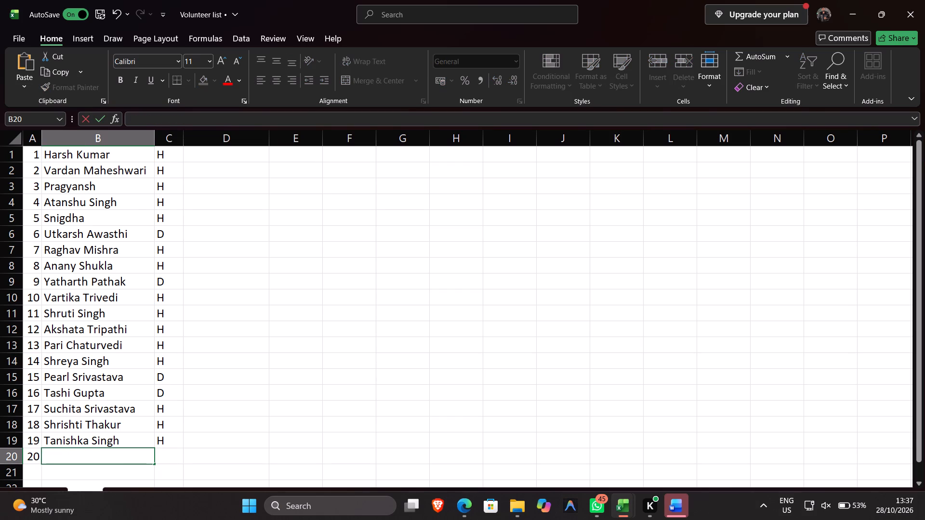
left_click(305, 414)
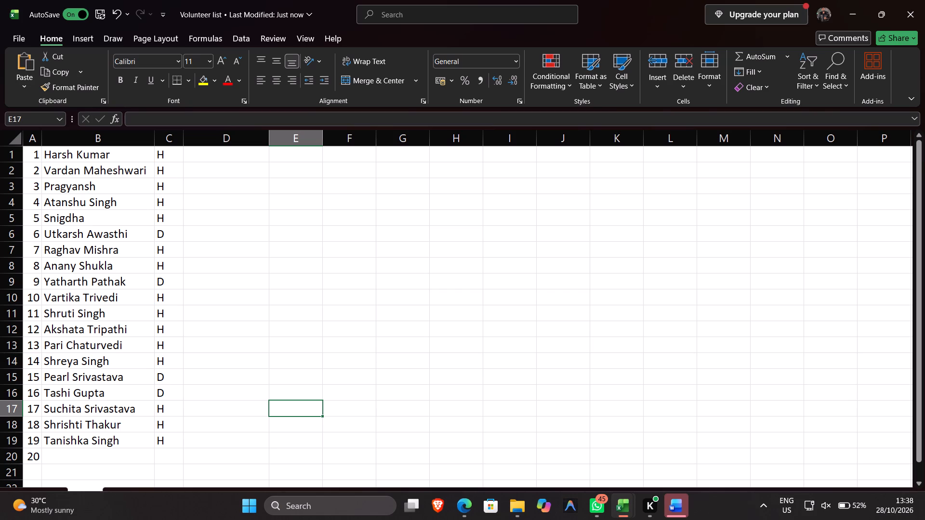
Enter A in the emptied name cell of row 20 in the Volunteer list.
scroll(102, 410, "up", 2)
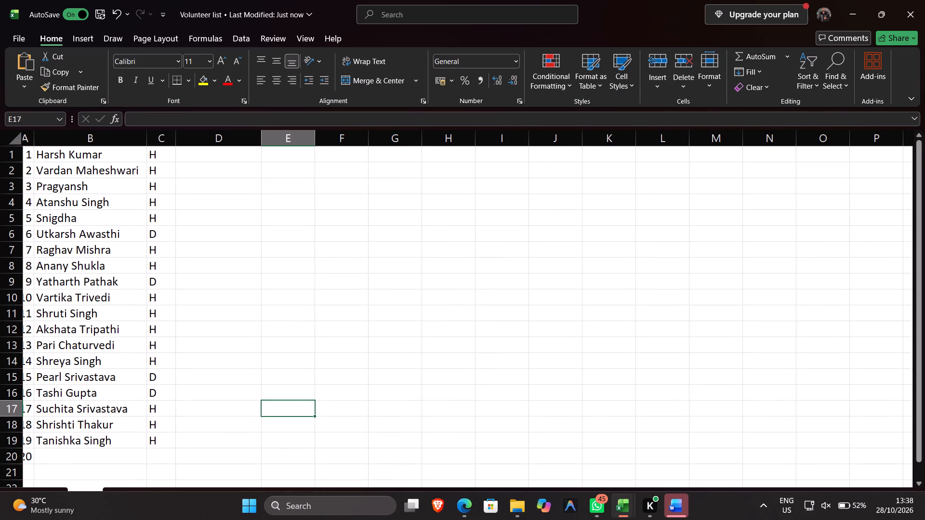
scroll(82, 379, "up", 1)
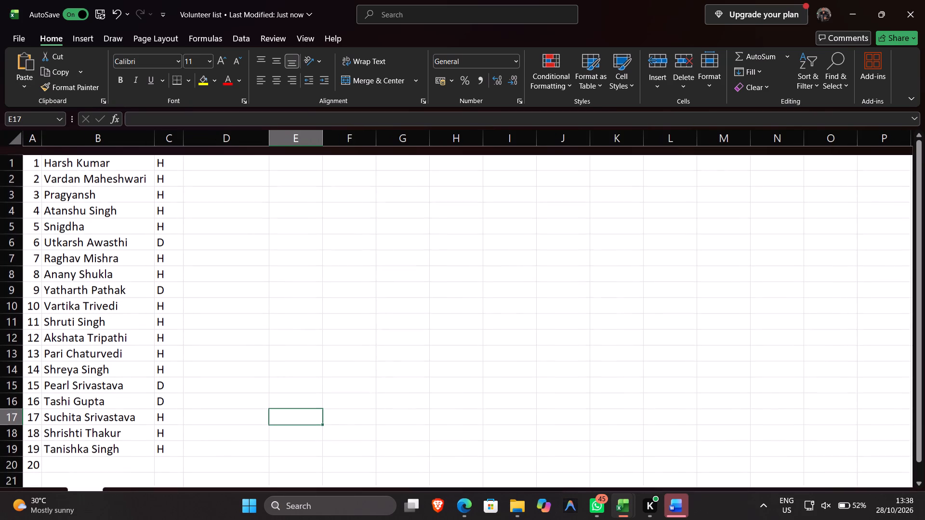
left_click(82, 459)
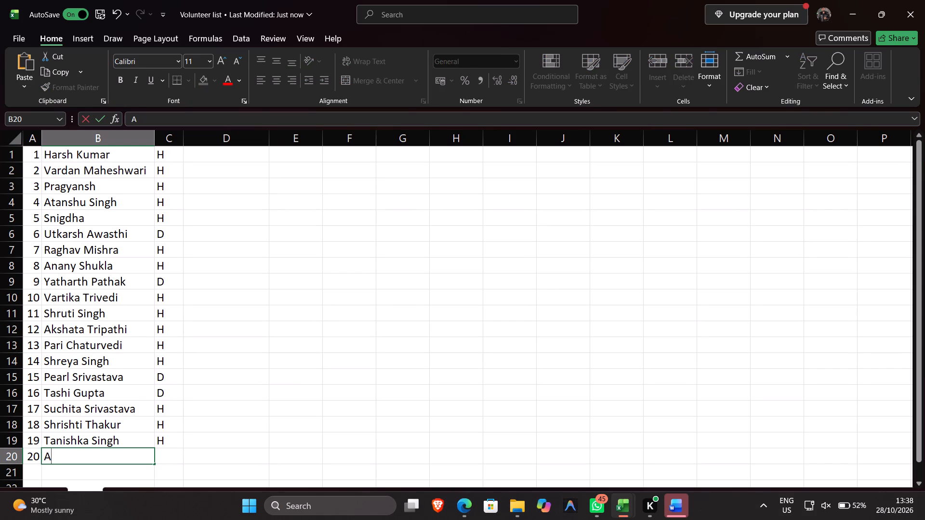
scroll(80, 413, "up", 1)
left_click(92, 442)
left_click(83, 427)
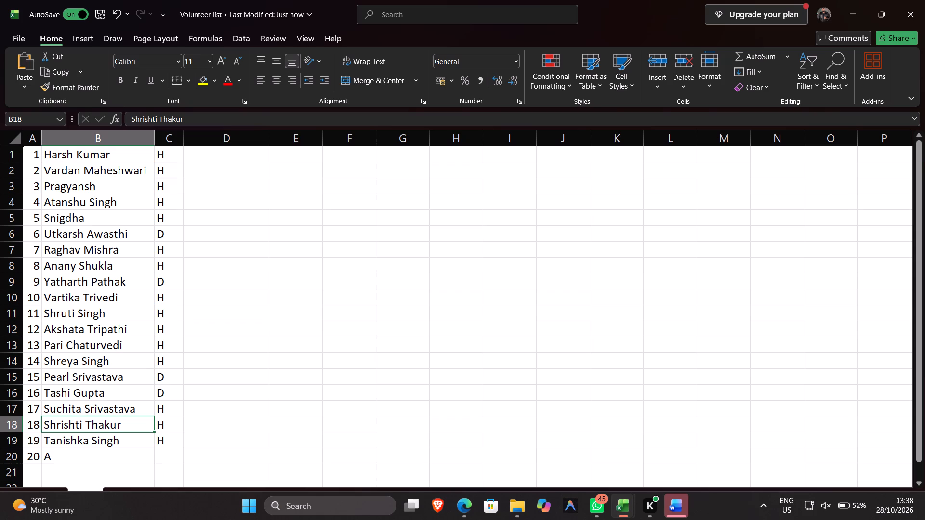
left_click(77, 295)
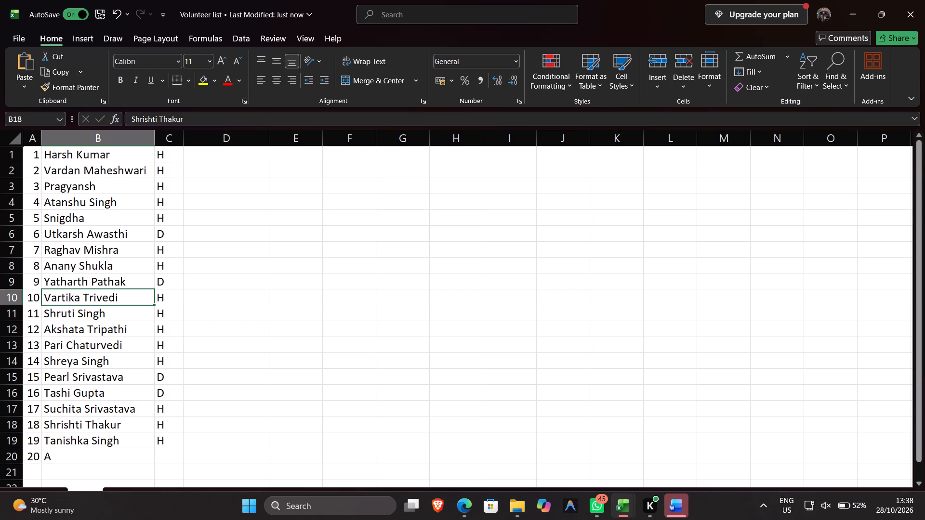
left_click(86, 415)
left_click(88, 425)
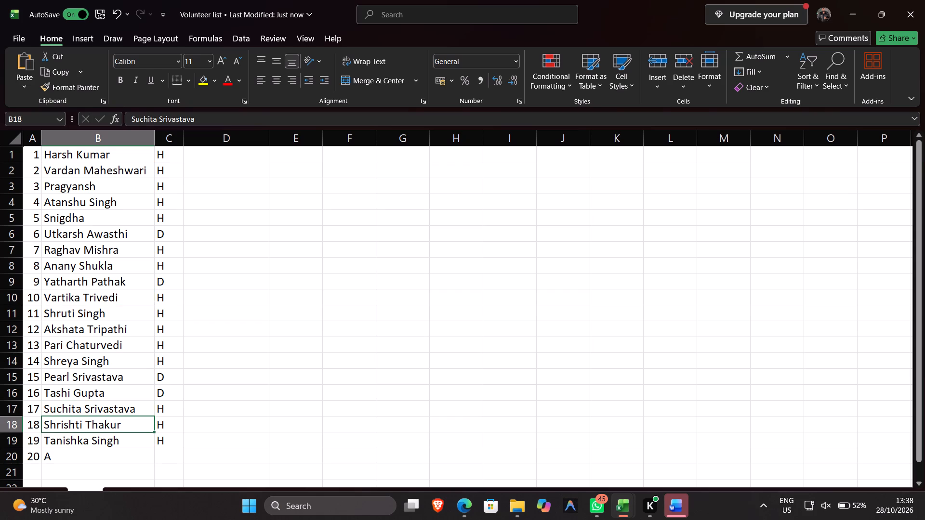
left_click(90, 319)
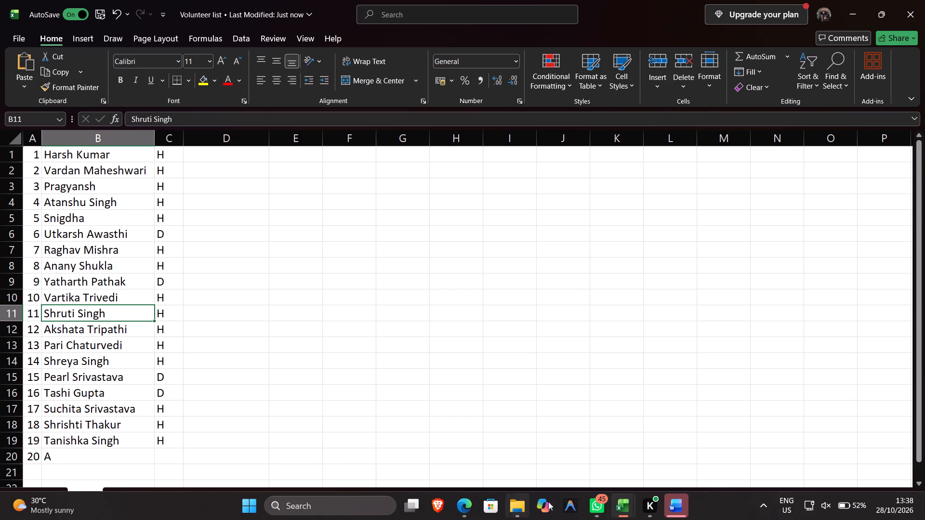
Open Notepad to view the Anchoring note, which groups volunteer names by role.
left_click(313, 512)
type("note")
key("Return")
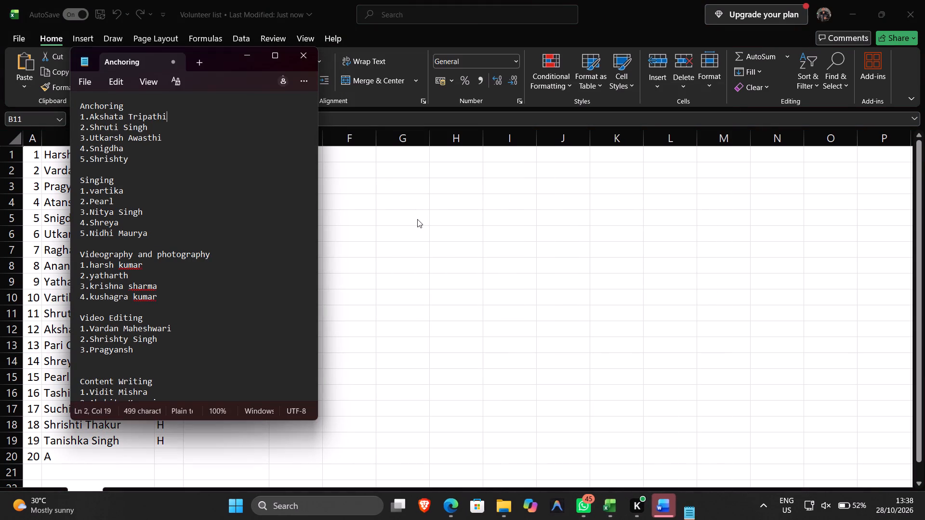
Consult the Notepad role lists, replace row 20's name entry with the second Video Editing volunteer's name, and enter code H.
left_click_drag(215, 57, 410, 68)
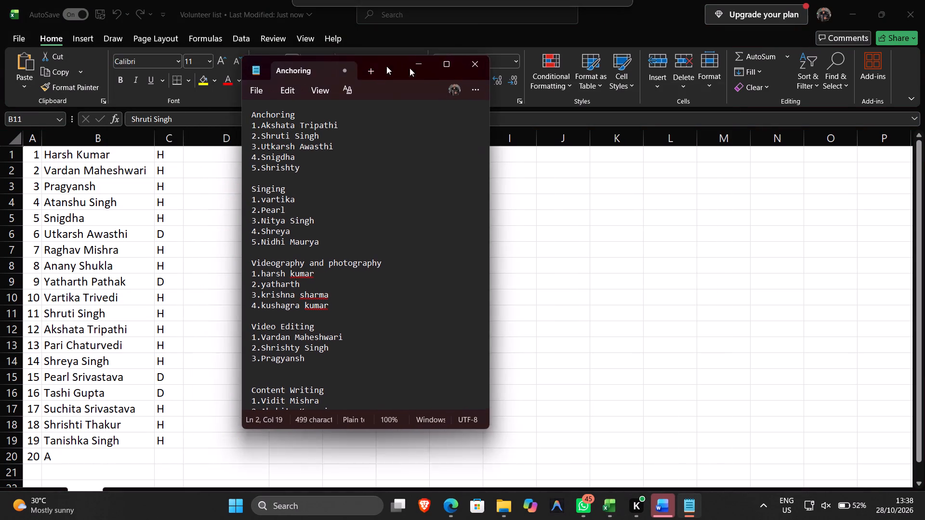
left_click_drag(410, 68, 653, 79)
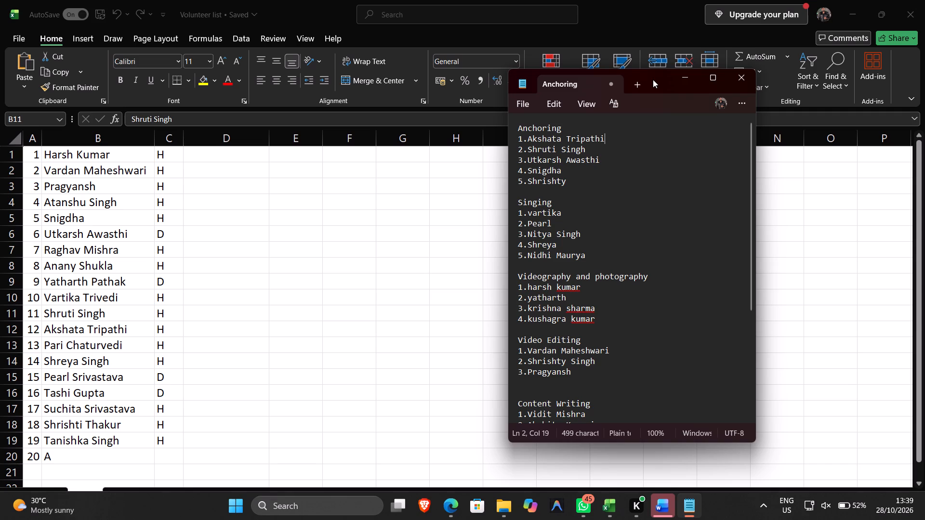
scroll(631, 247, "down", 1)
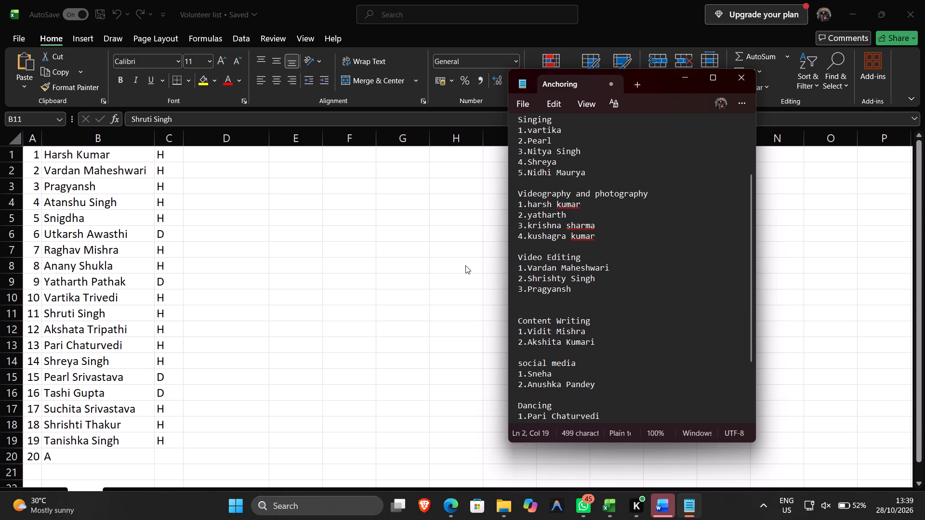
left_click(72, 451)
left_click(70, 453)
key("BackSpace")
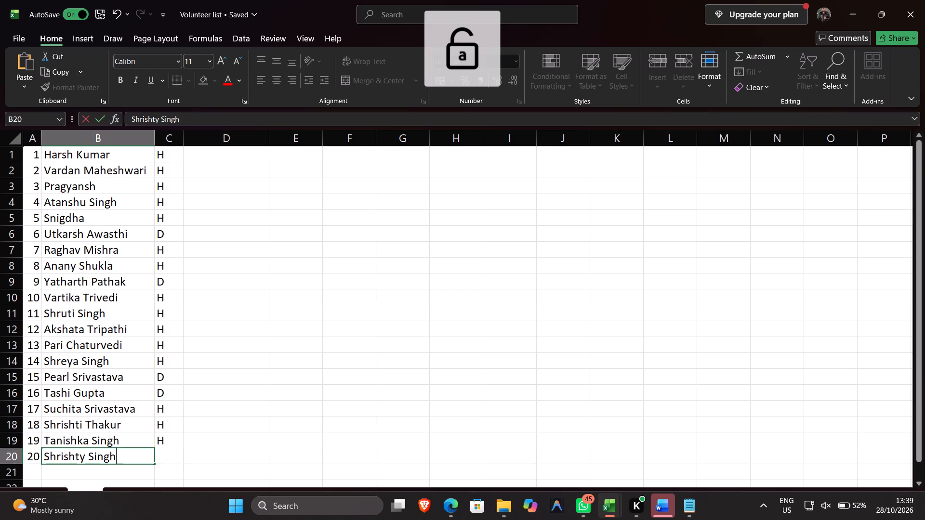
key("Right")
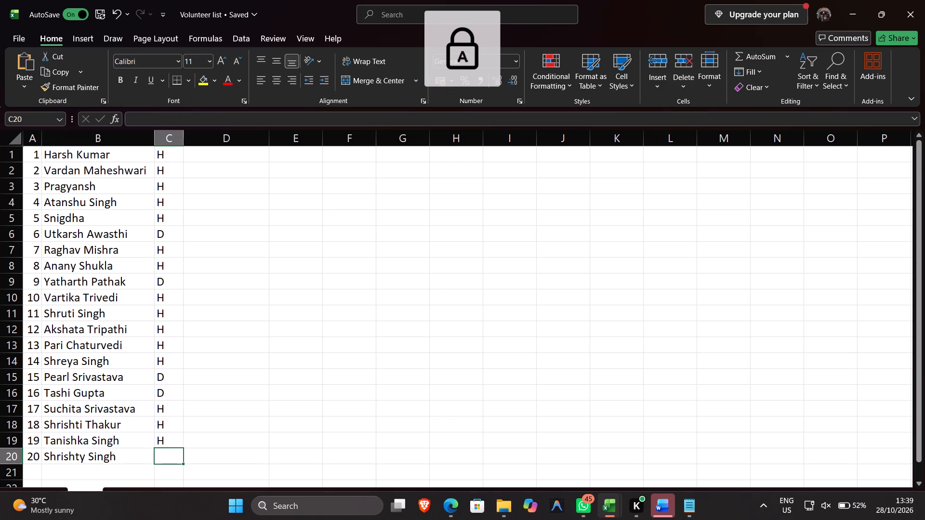
key("h")
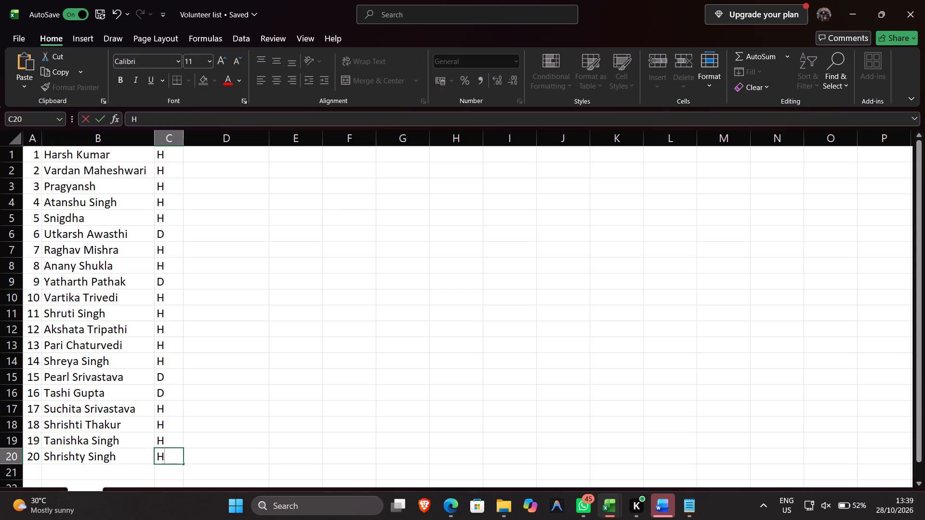
key("Down")
key("Left")
key("Left")
key("Left")
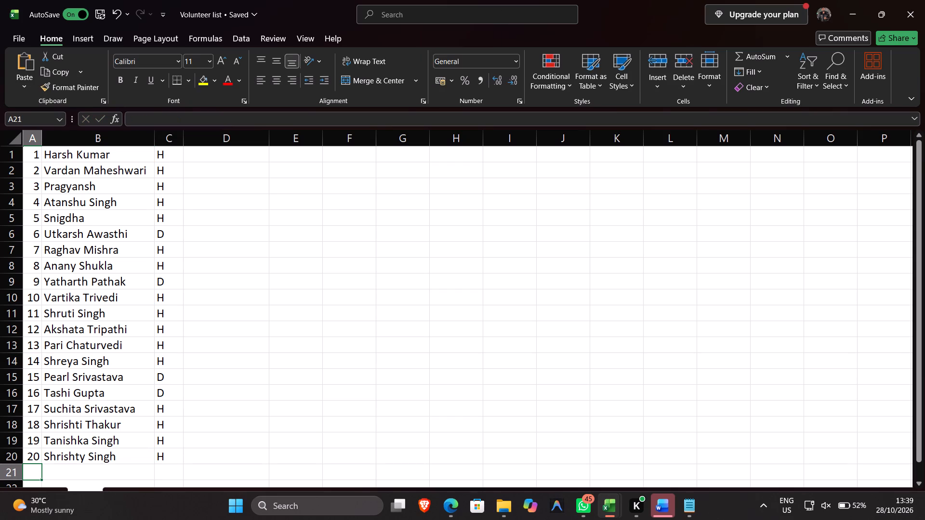
type("21")
key("Right")
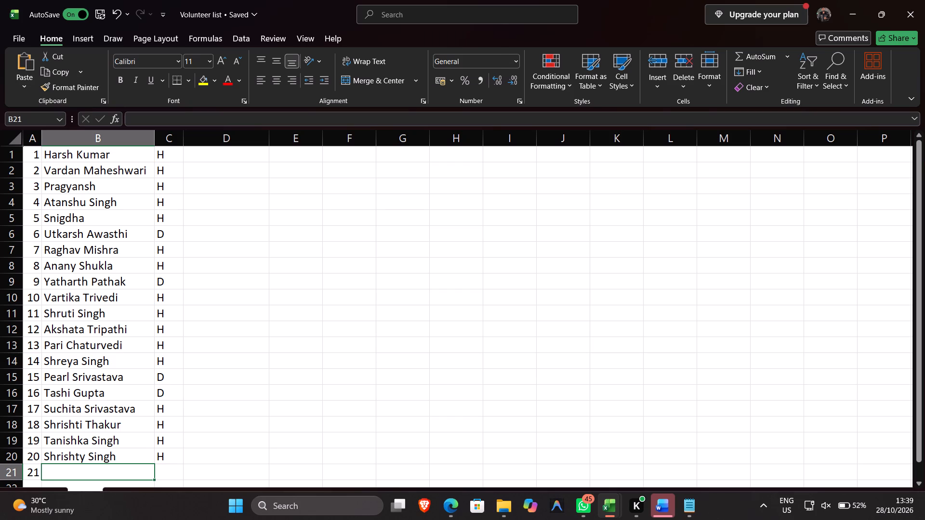
left_click(79, 472)
key("s")
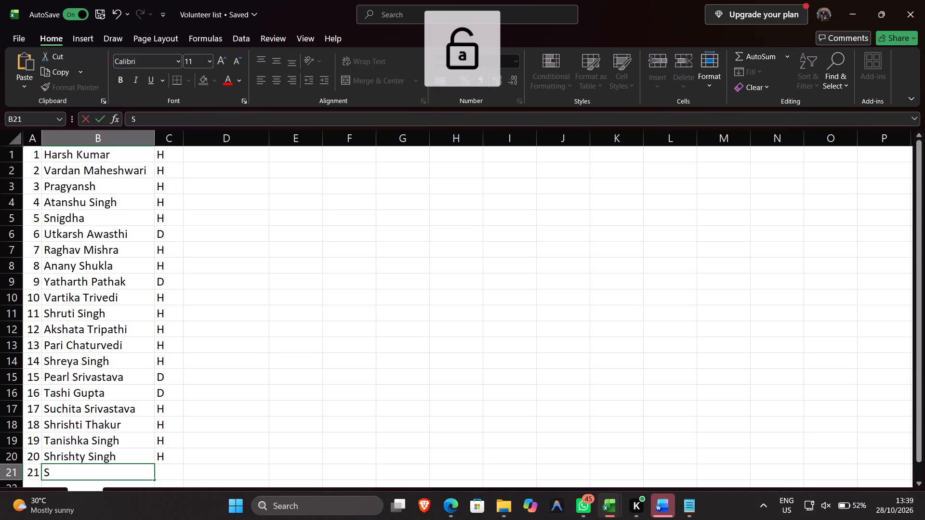
type("hreya")
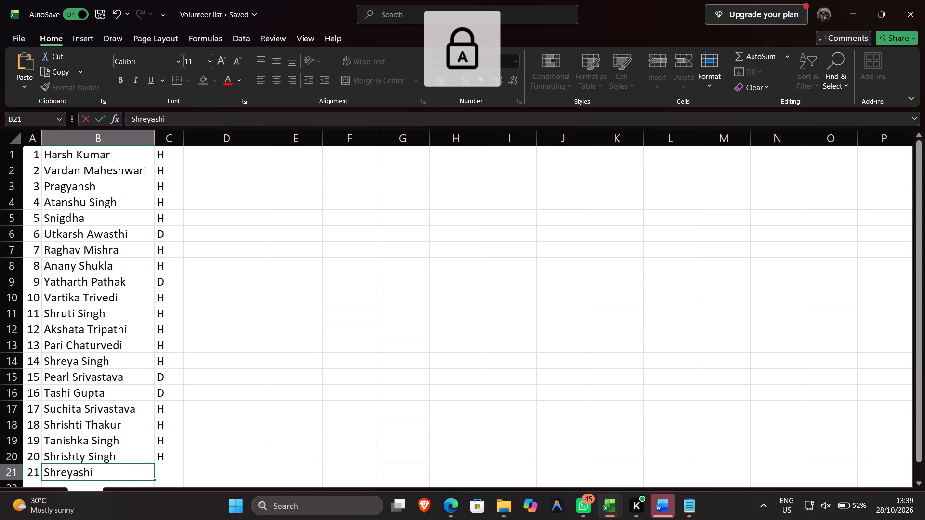
key("t")
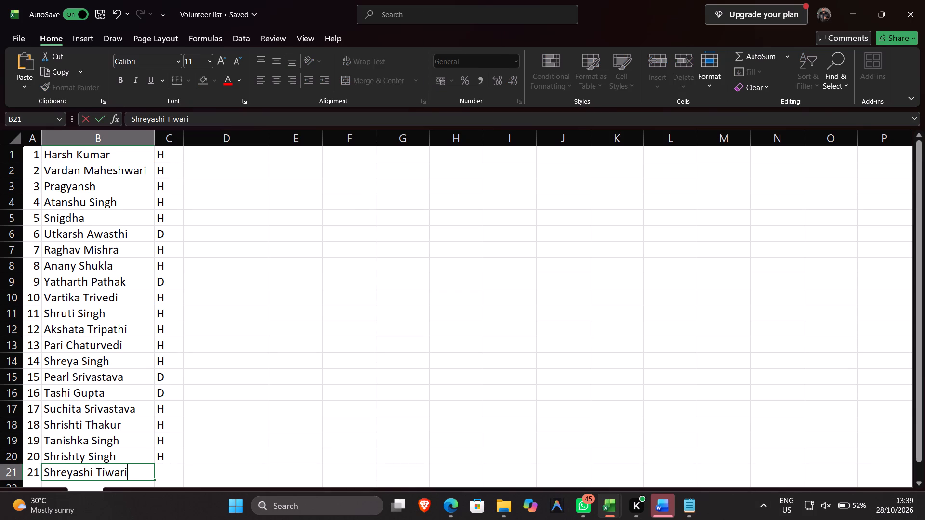
key("Right")
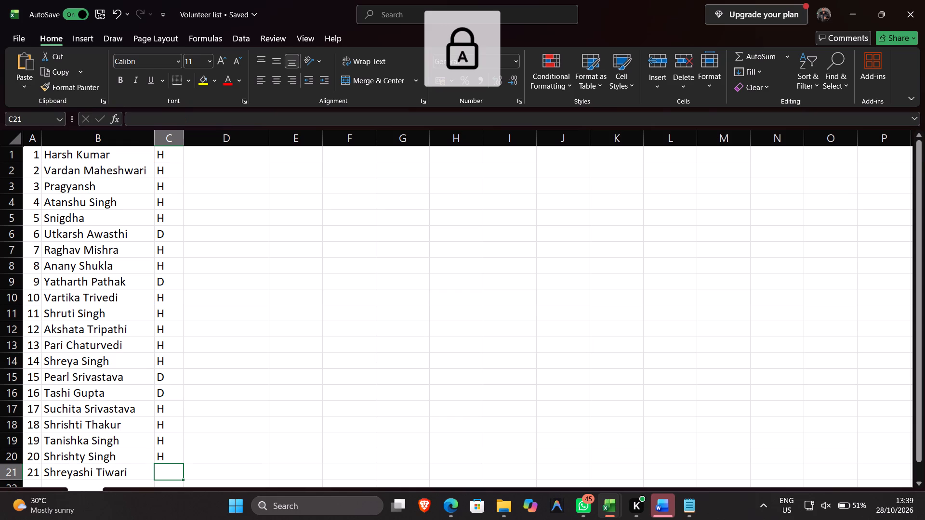
key("d")
scroll(283, 519, "down", 1)
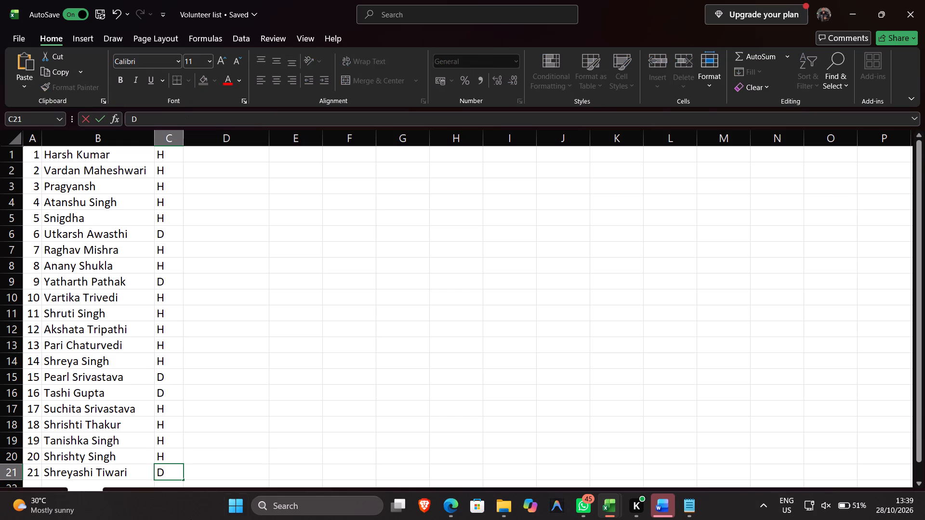
scroll(191, 519, "down", 1)
left_click(279, 420)
Enter serial number 22 in the first column of row 22, below the last volunteer.
scroll(279, 420, "down", 1)
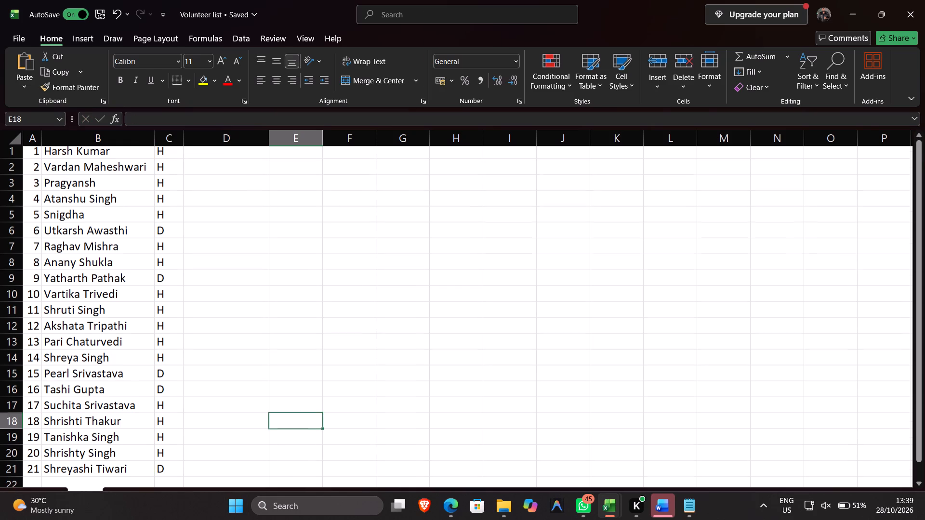
scroll(279, 420, "down", 1)
left_click(34, 469)
type("22")
key("Right")
Clear the name, H code and serial number of volunteer 13, and delete the emptied row 13.
scroll(142, 291, "up", 1)
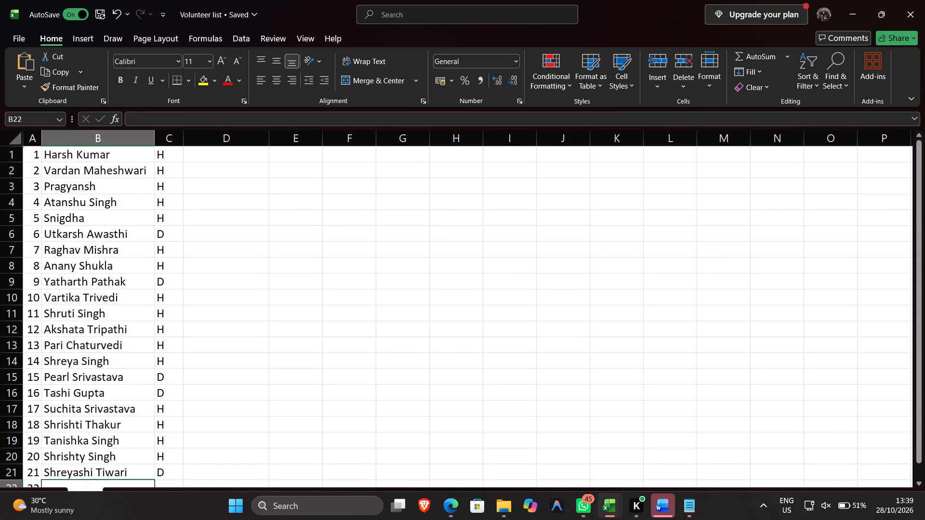
left_click(111, 353)
left_click(74, 347)
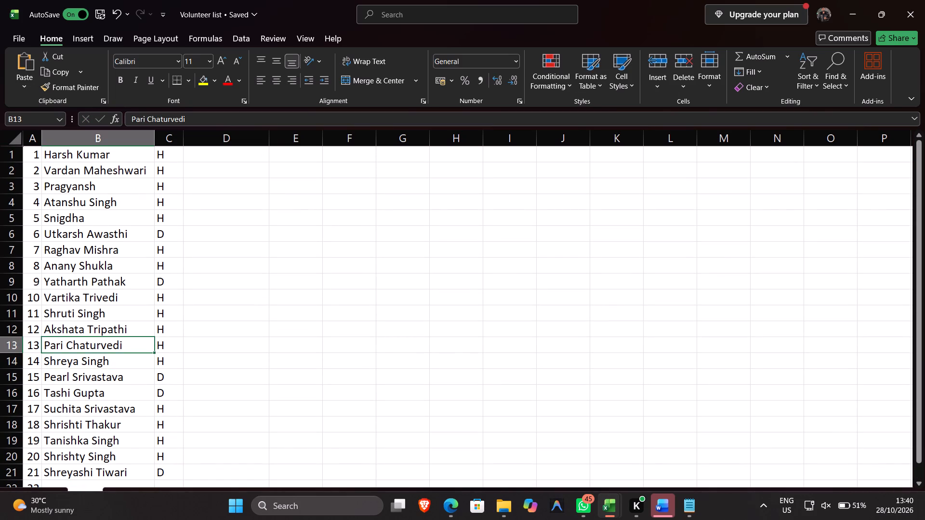
key("Delete")
key("Right")
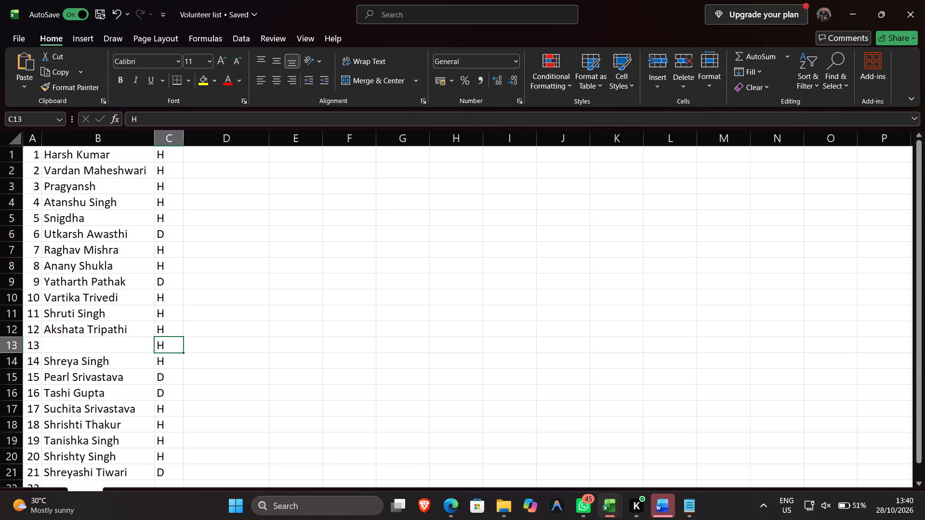
key("Delete")
key("Left")
key("Left")
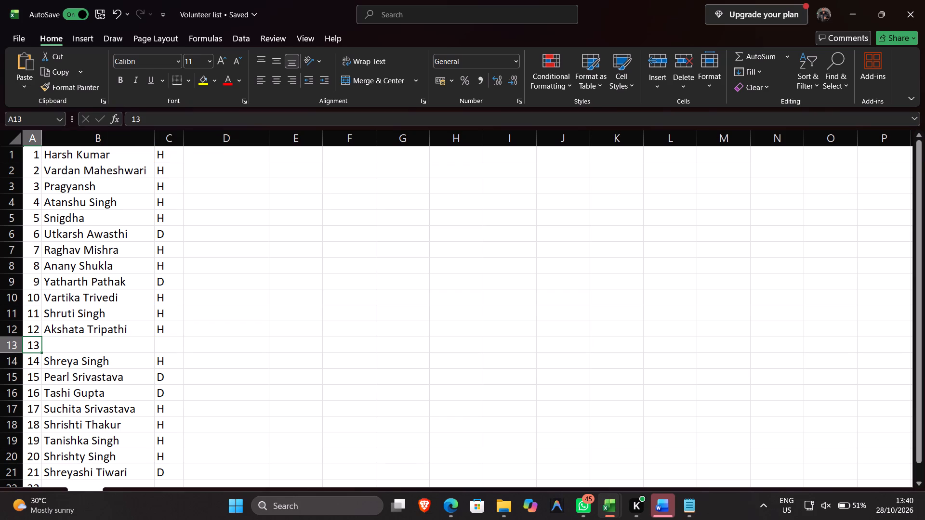
key("Delete")
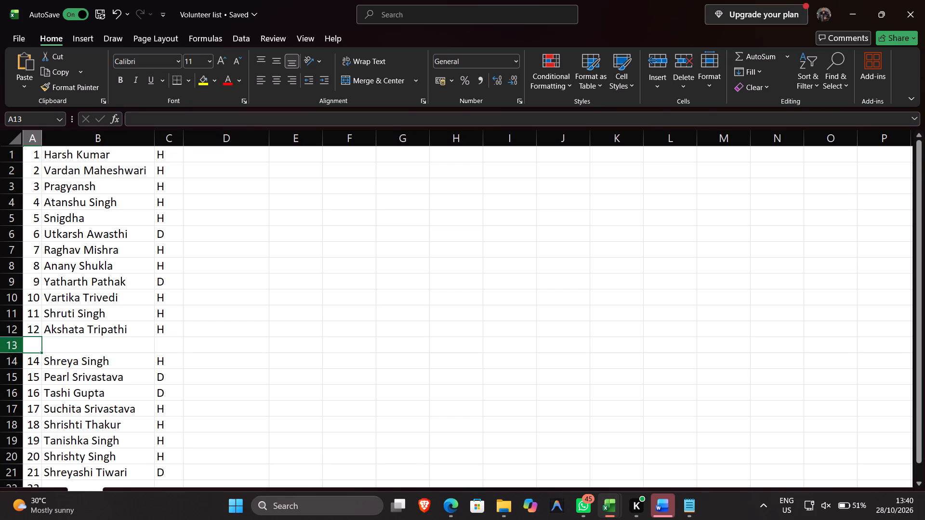
right_click(13, 346)
left_click(55, 233)
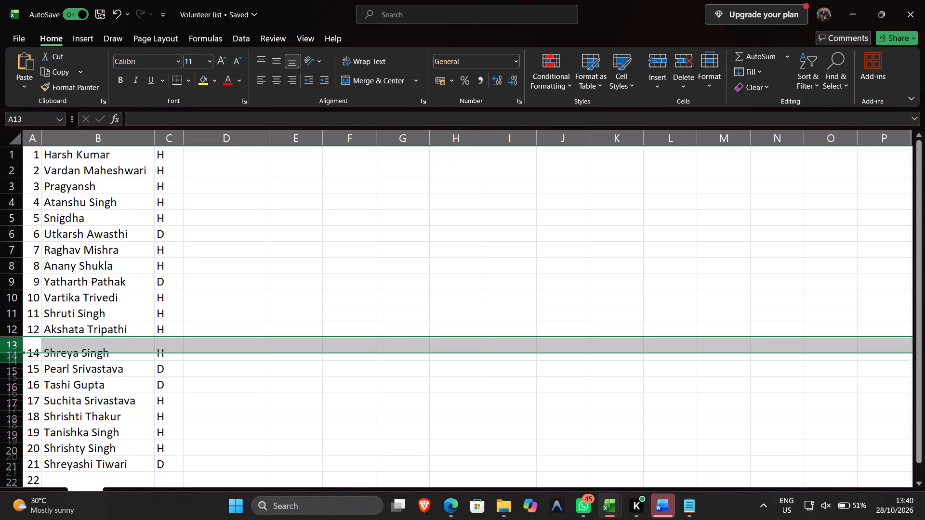
scroll(162, 363, "down", 1)
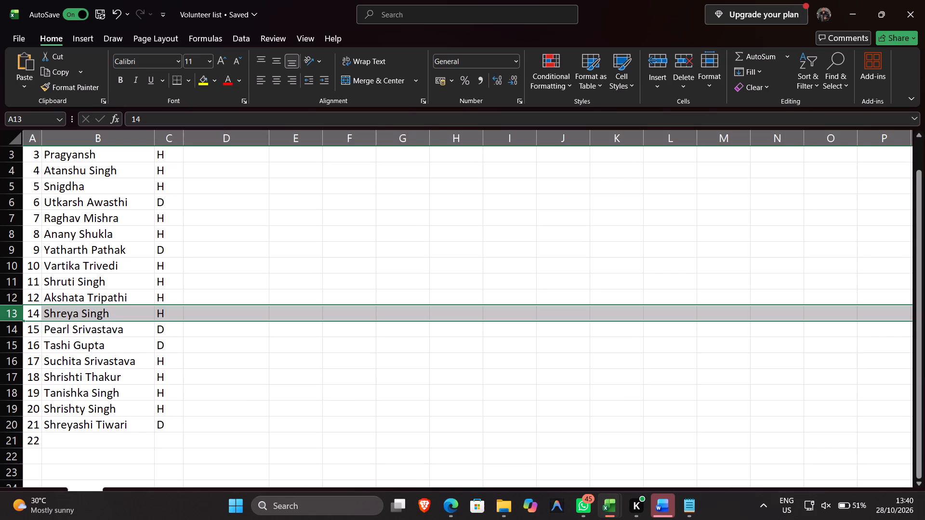
Enter the new volunteer's full name and code H in row 21, beside serial number 22.
left_click(76, 446)
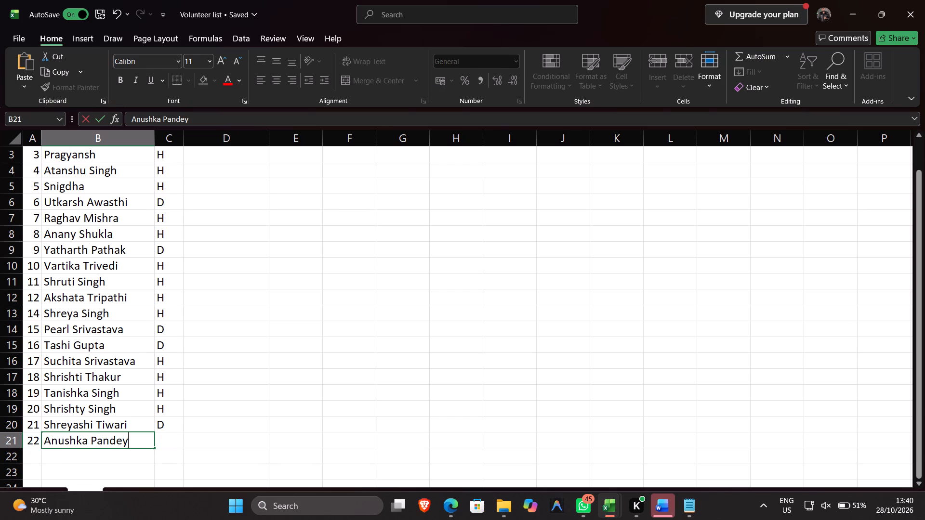
key("Right")
key("Down")
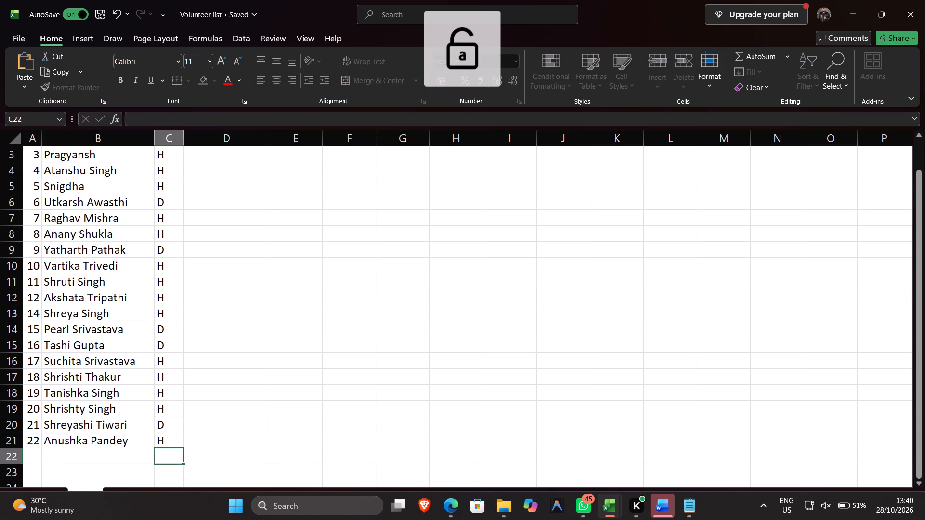
Enter serial number 23 in the first column of row 22, below the last volunteer.
key("Left")
key("Left")
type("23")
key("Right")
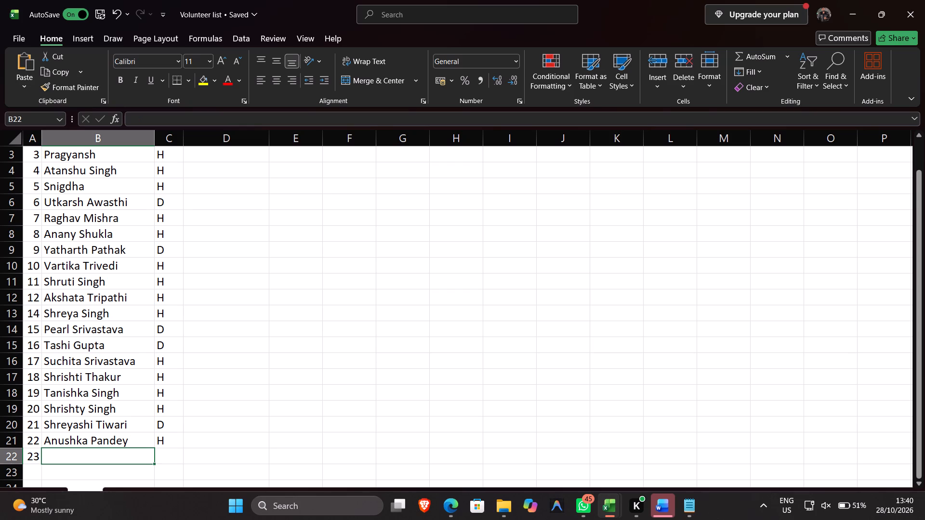
Change the first name of volunteer 7 to Vaibhav, keeping the surname.
left_click(78, 217)
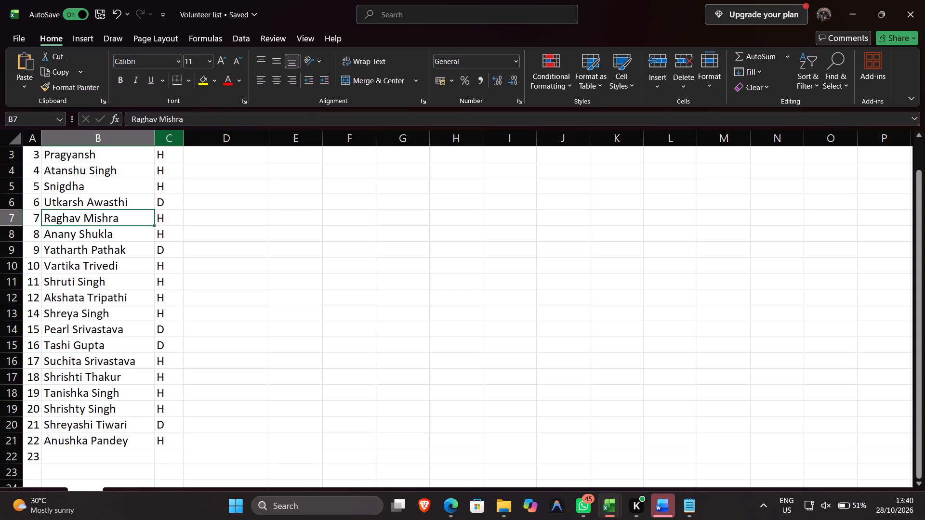
left_click_drag(156, 118, 56, 128)
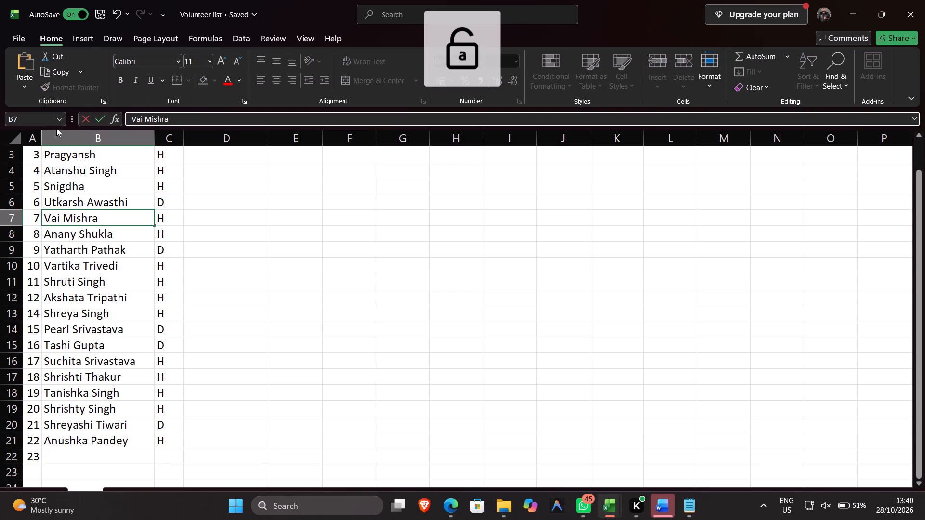
key("BackSpace")
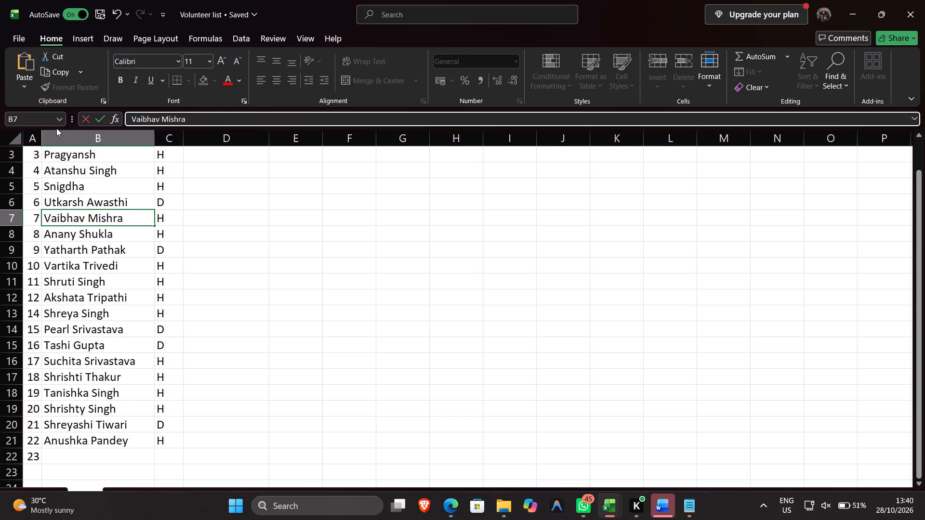
left_click(187, 248)
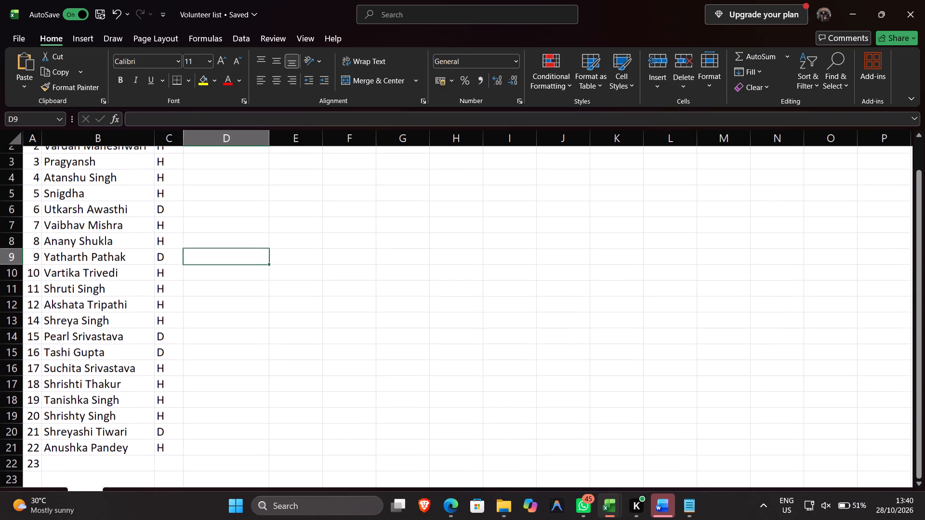
Select the empty name cell in row 22, beside serial number 23.
left_click(80, 471)
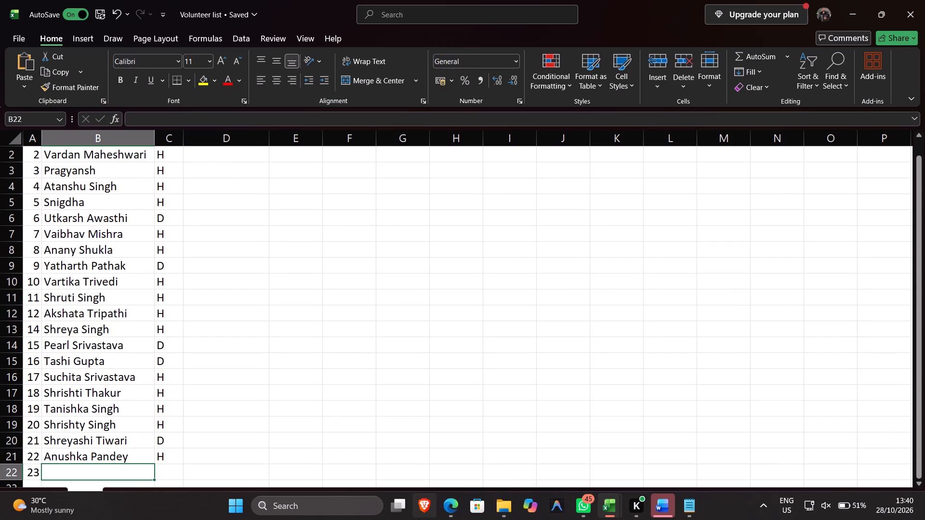
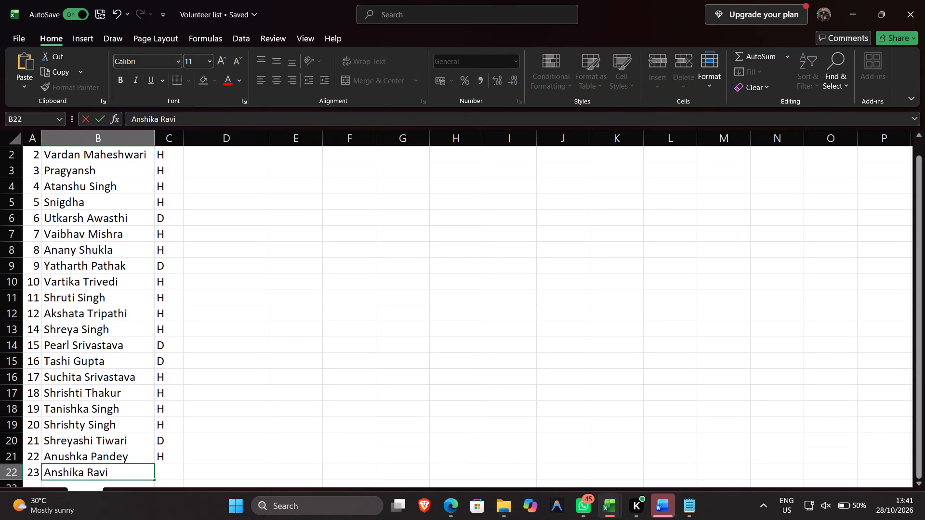
Complete volunteer 23's name entry in row 22 and enter code H beside it.
key("Right")
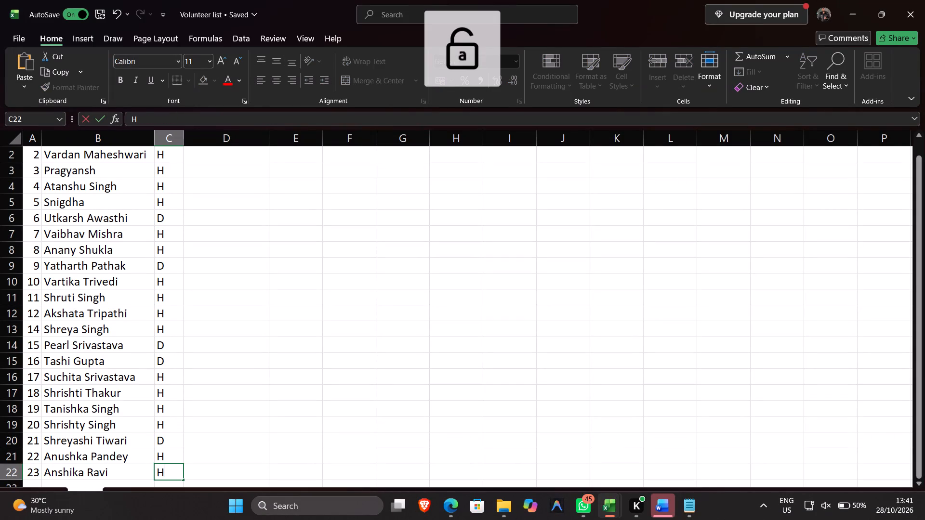
Start the next volunteer entry in row 23 by entering serial number 24 in the first column.
scroll(73, 312, "down", 1)
scroll(32, 205, "up", 1)
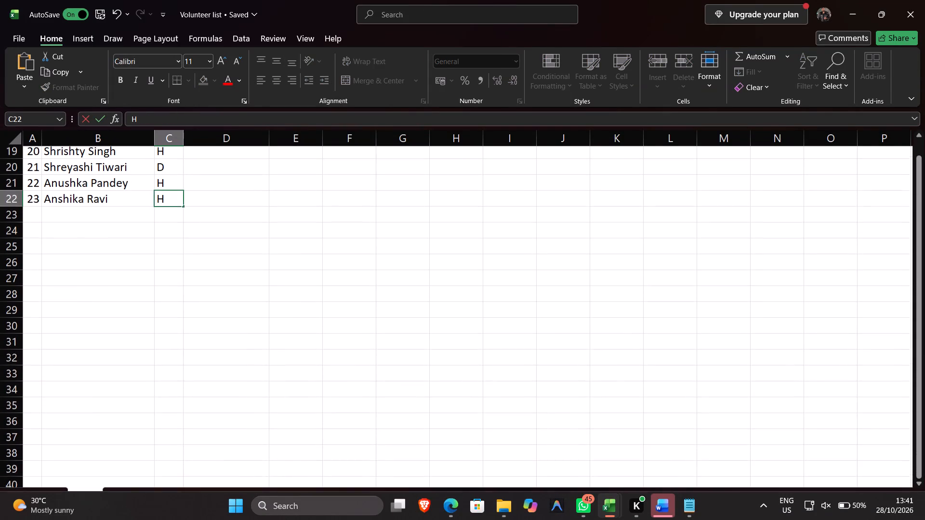
scroll(32, 205, "up", 2)
left_click(33, 281)
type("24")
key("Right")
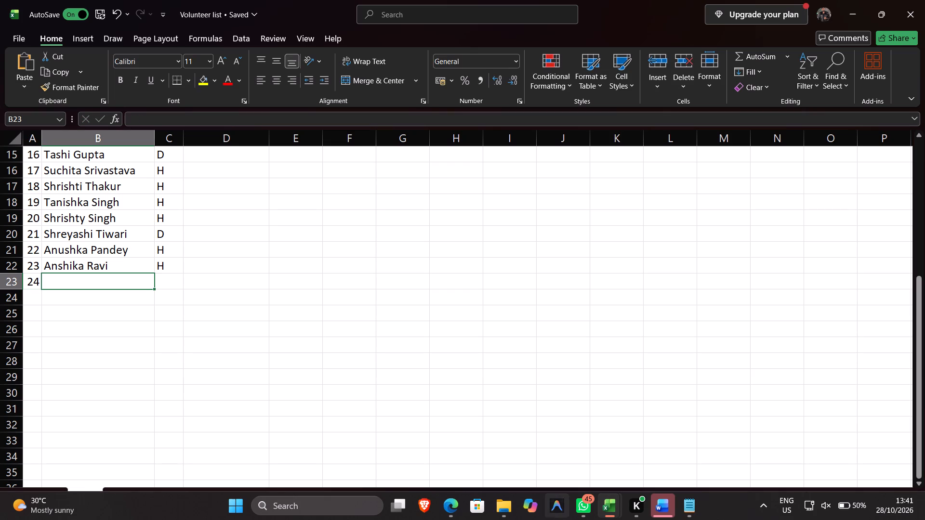
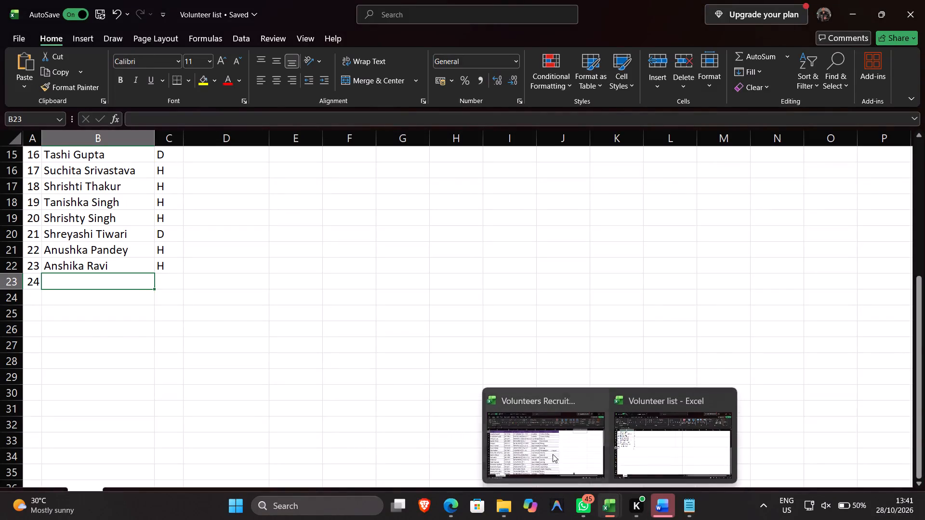
Switch to the Volunteers Recruitment -2 workbook to consult the volunteer recruitment table.
left_click(529, 440)
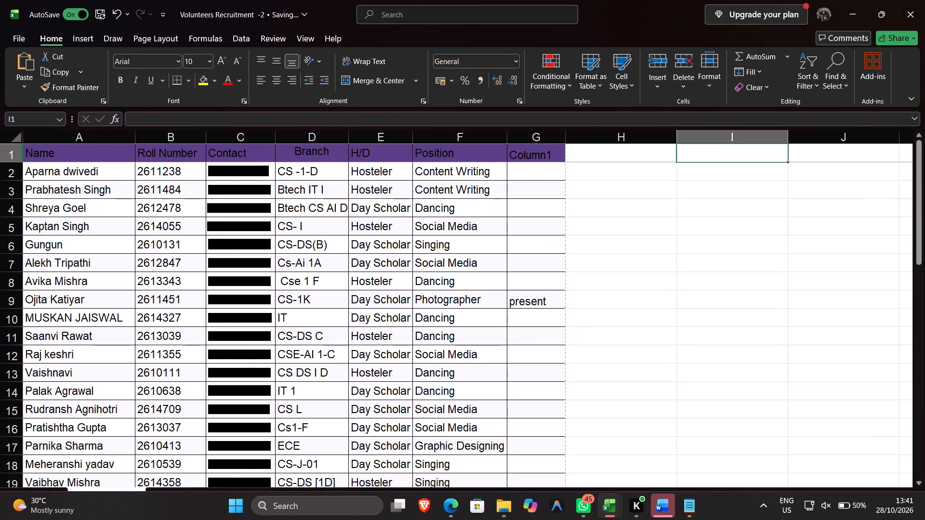
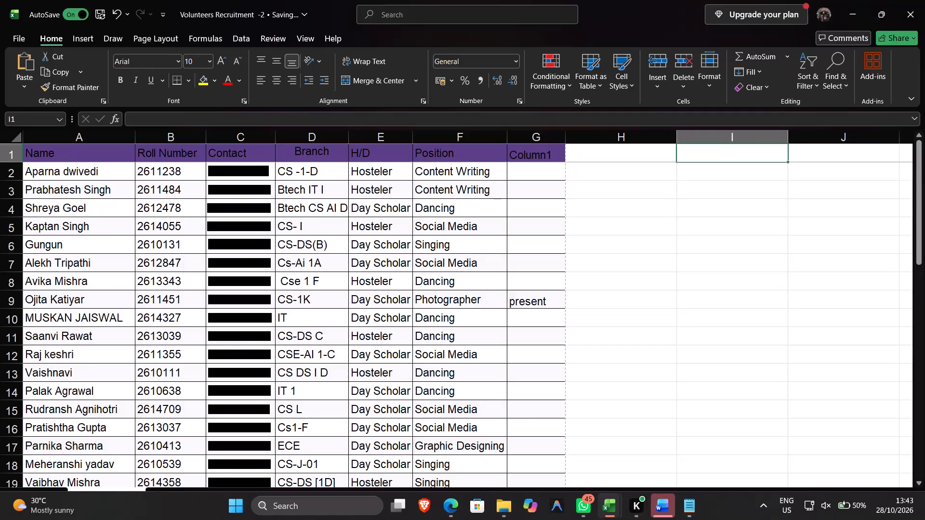
Return from the recruitment workbook to the Volunteer list and select the empty name cell beside number 24.
scroll(430, 287, "down", 3)
left_click(860, 0)
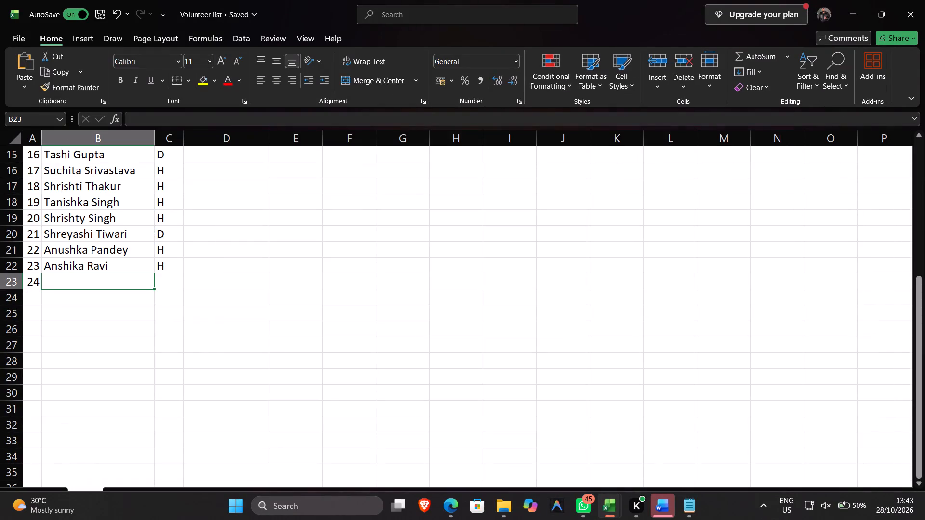
left_click(78, 278)
Switch to Notepad and compare its Anchoring, Singing, photography, editing and other role lists with the names in the Volunteer list.
left_click(699, 508)
scroll(579, 298, "up", 1)
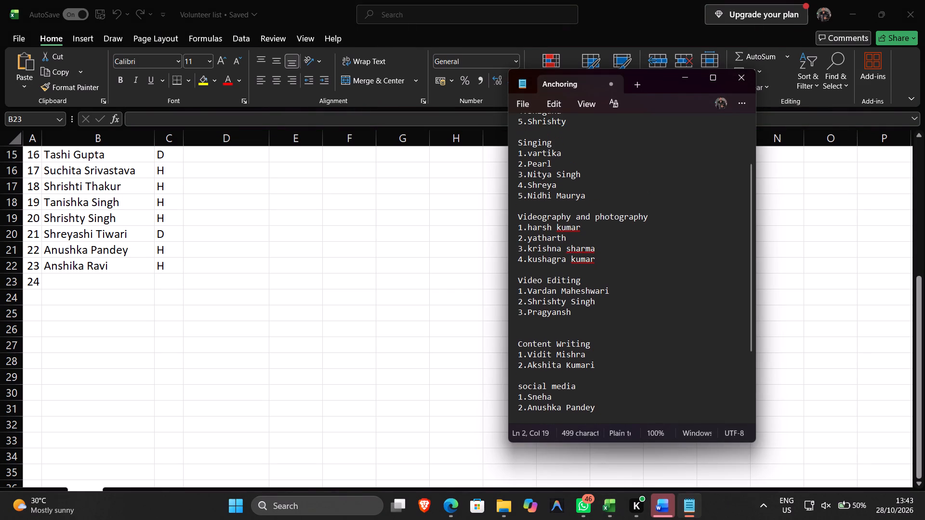
scroll(579, 298, "up", 1)
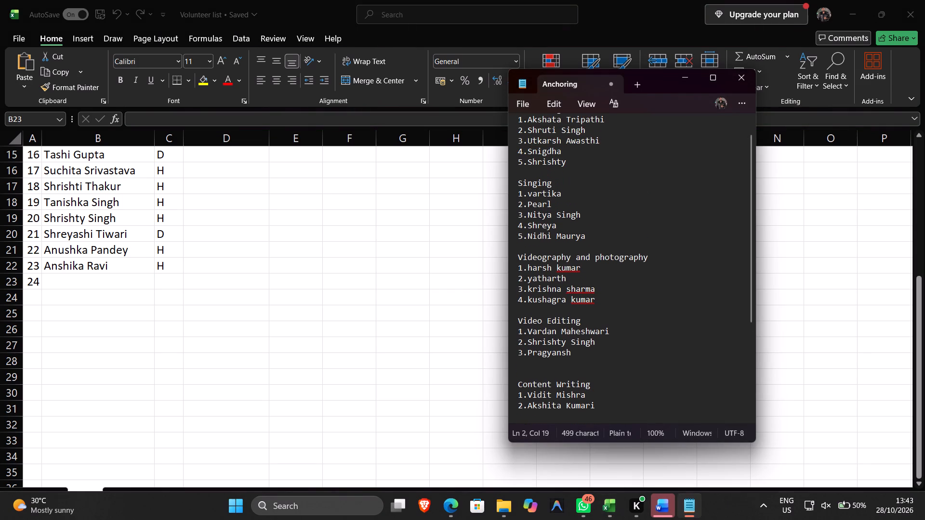
scroll(579, 298, "up", 1)
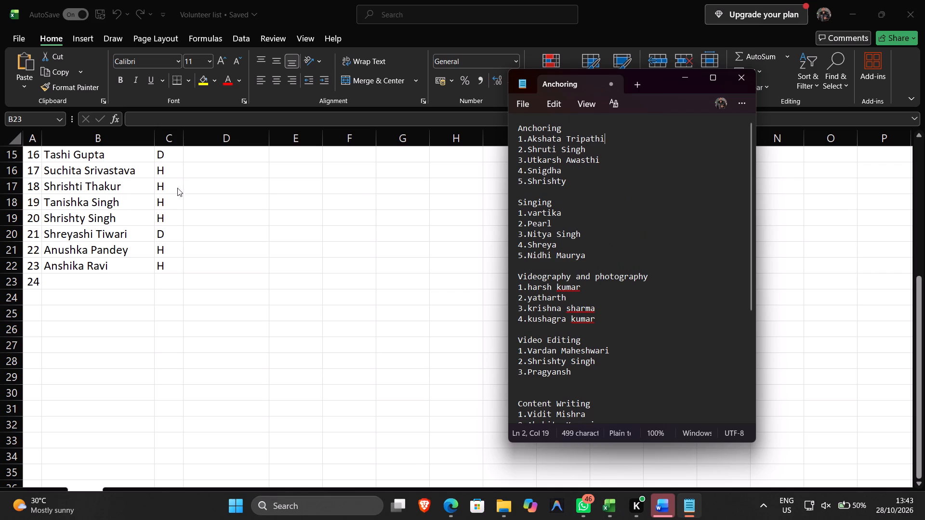
scroll(74, 204, "up", 3)
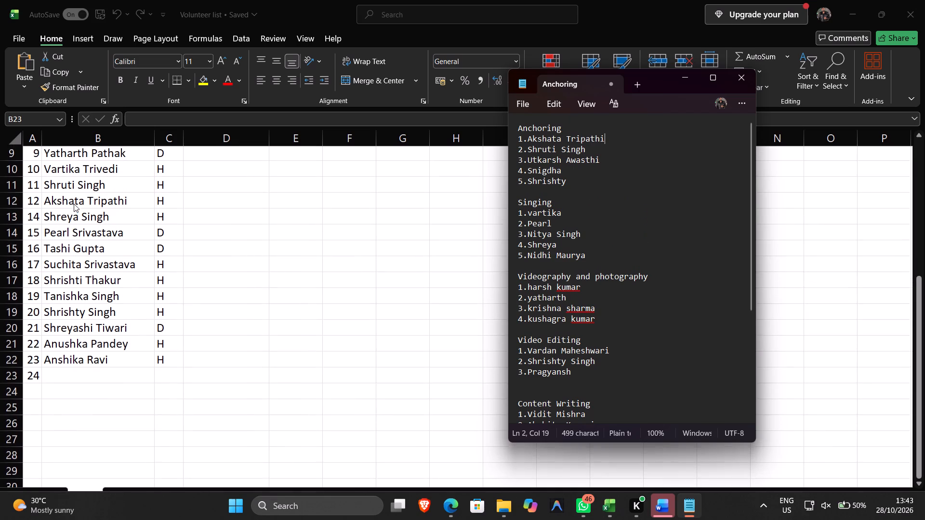
scroll(74, 204, "up", 3)
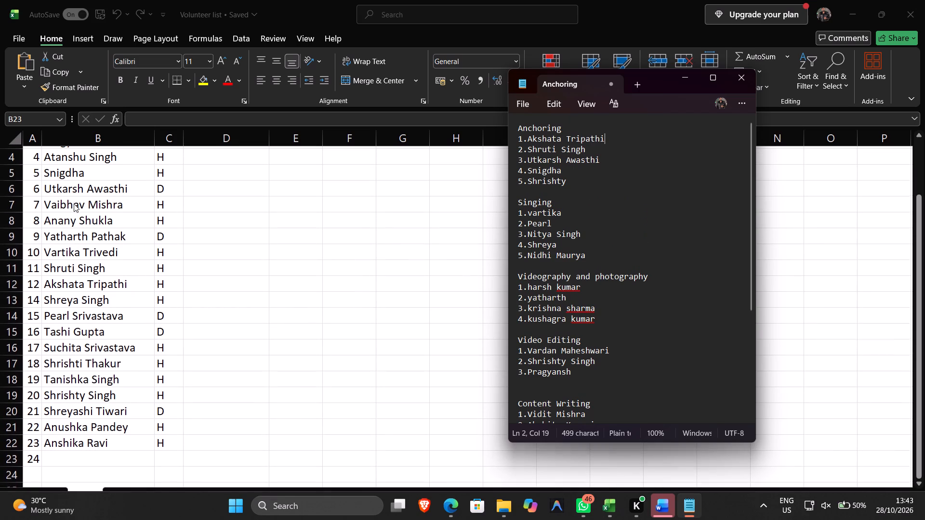
scroll(74, 204, "up", 1)
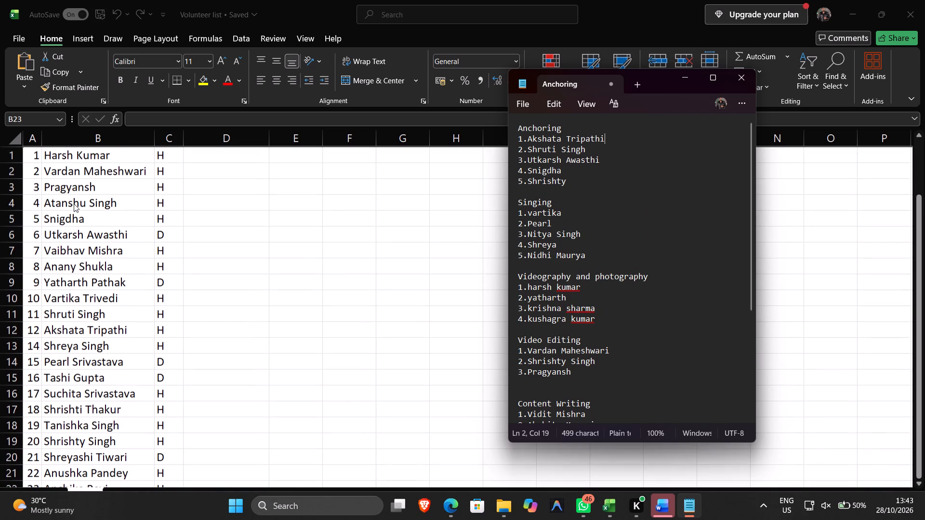
Minimize the Notepad window with the role lists to return to the Volunteer list workbook.
left_click(690, 77)
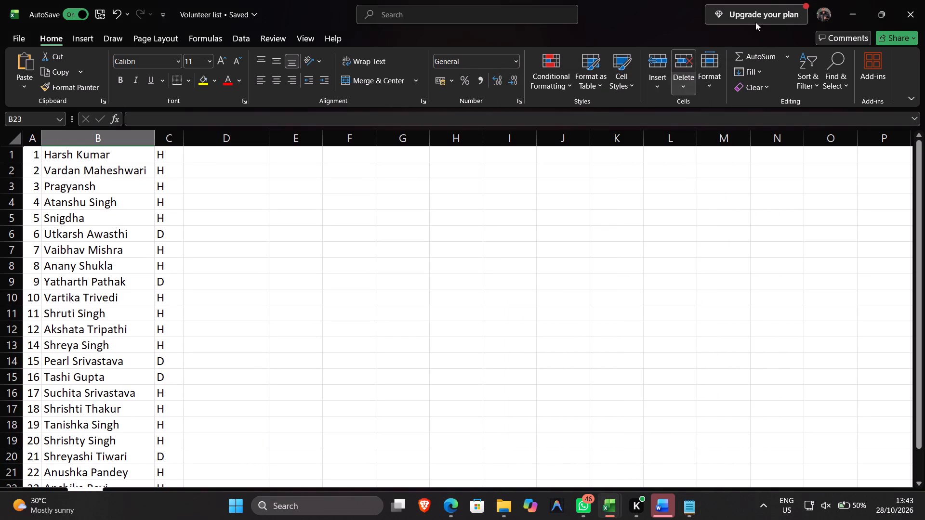
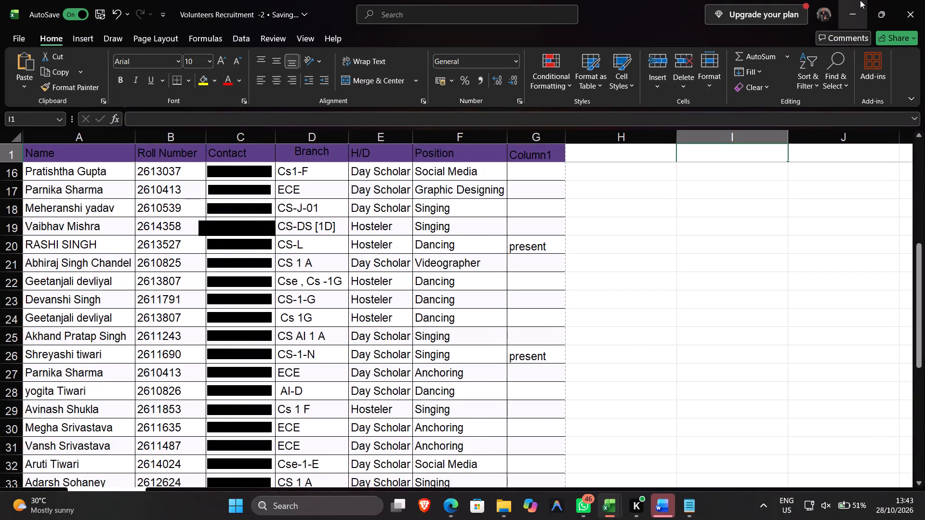
Check the last entries of the volunteer recruitment table, down to the social media volunteer in row 46.
scroll(579, 248, "down", 4)
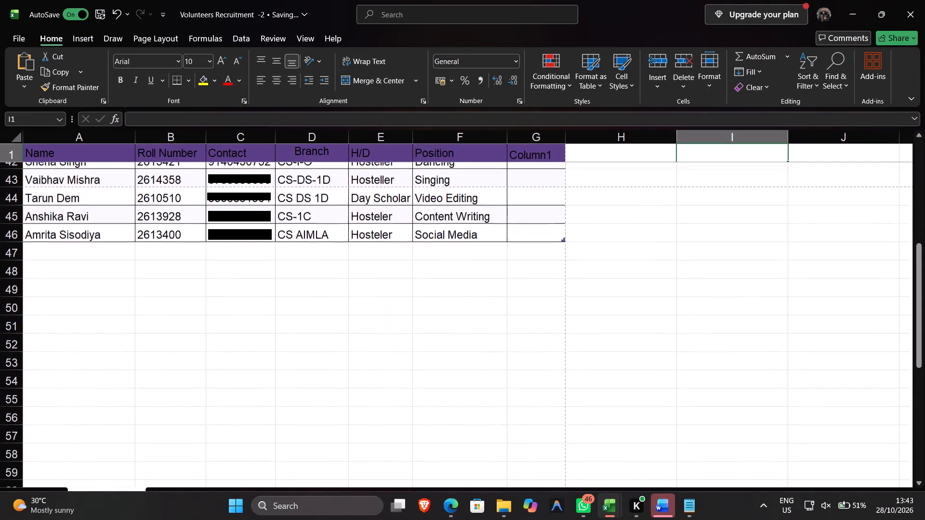
Lower the computer's screen brightness slightly.
left_click(847, 513)
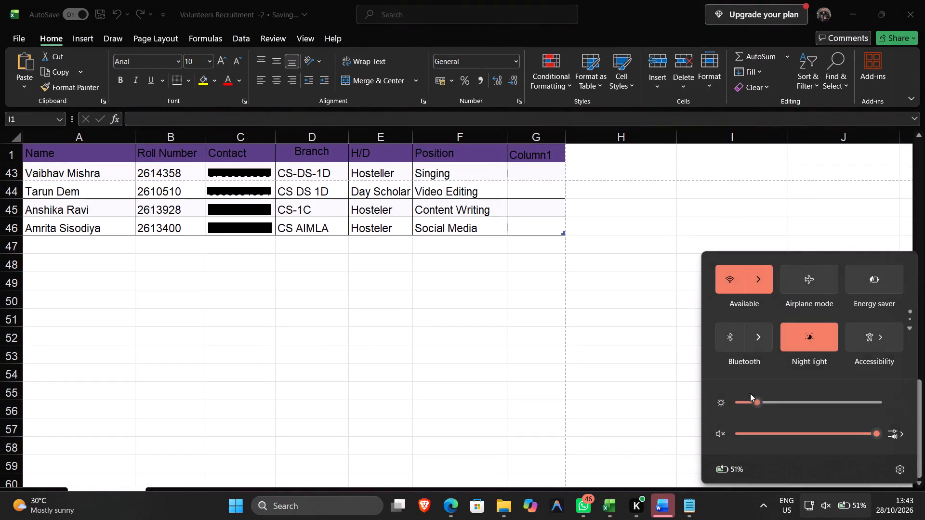
left_click(746, 401)
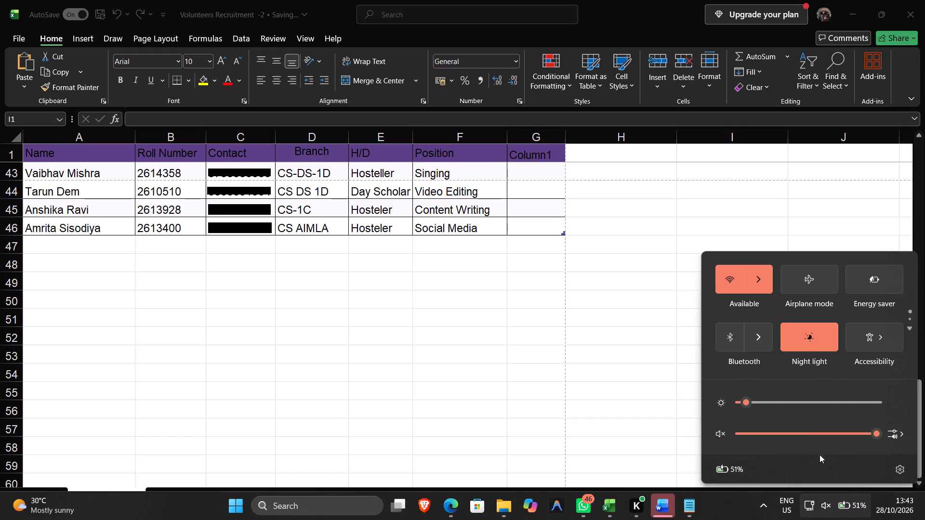
left_click_drag(797, 429, 684, 429)
left_click(722, 204)
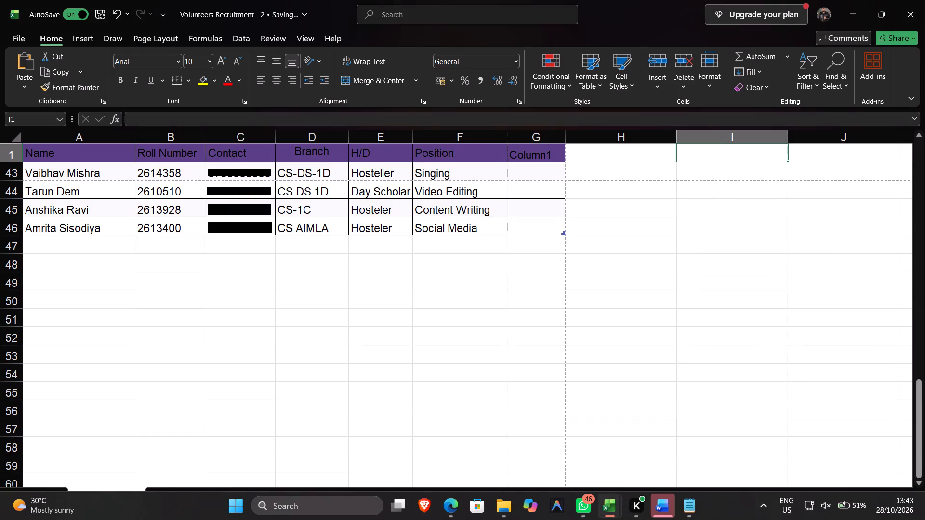
Review the recruitment table from its last entries back to the first rows, and return to the Volunteer list workbook.
scroll(547, 239, "up", 5)
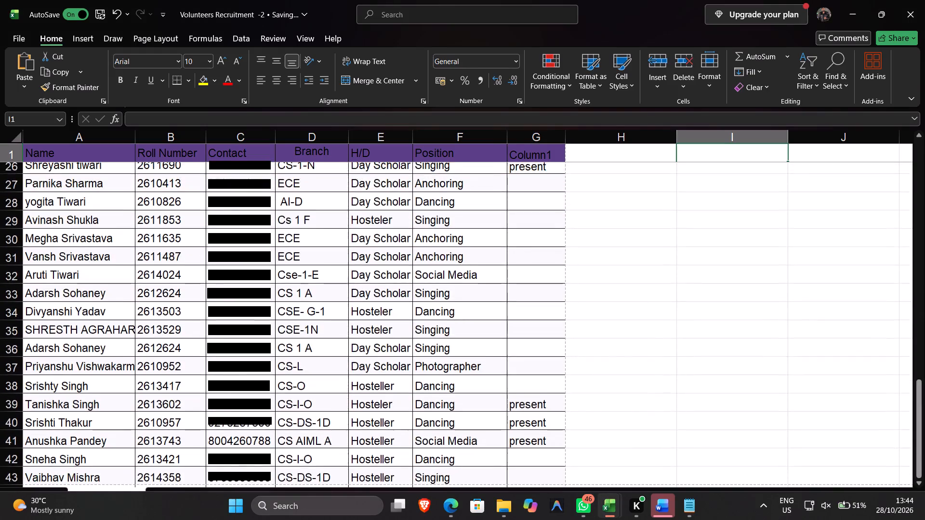
scroll(547, 239, "up", 3)
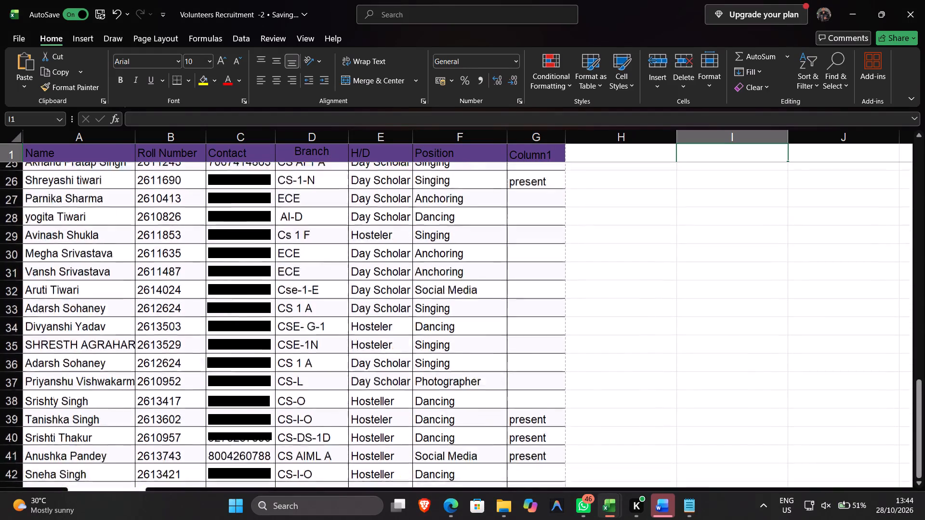
scroll(547, 239, "up", 3)
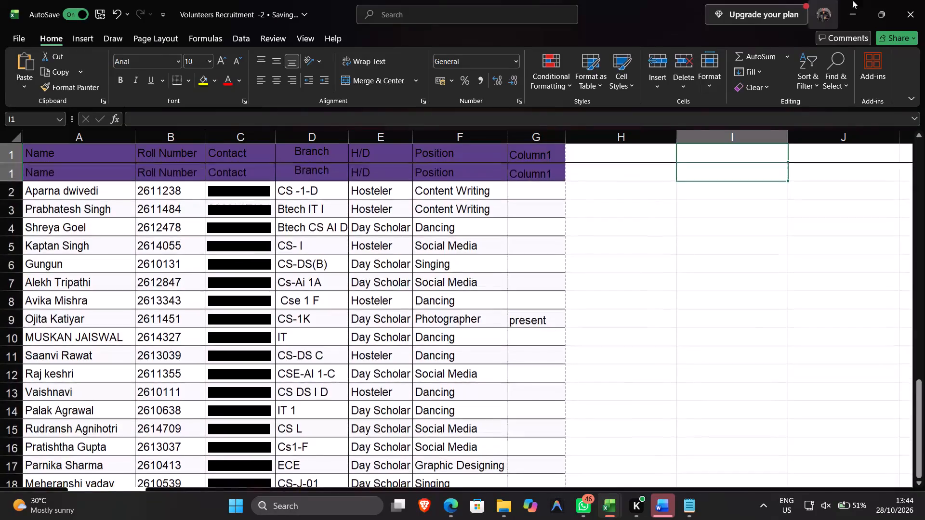
left_click(857, 11)
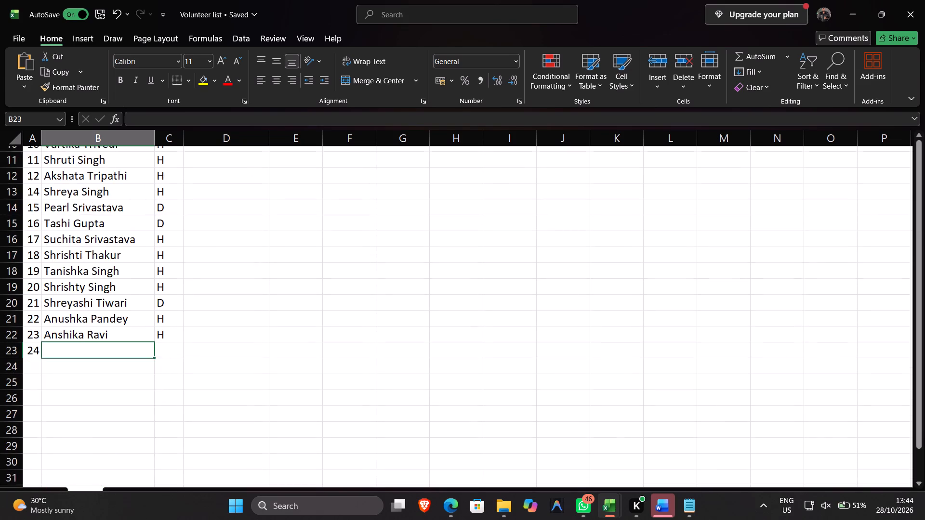
Bring up the Notepad role lists and compare them with the names in the Volunteer list.
scroll(405, 272, "up", 3)
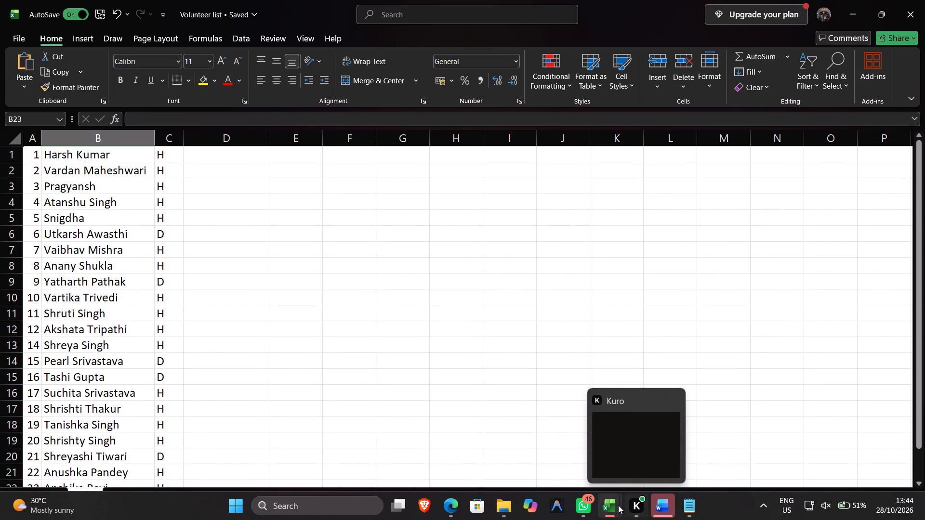
left_click(694, 513)
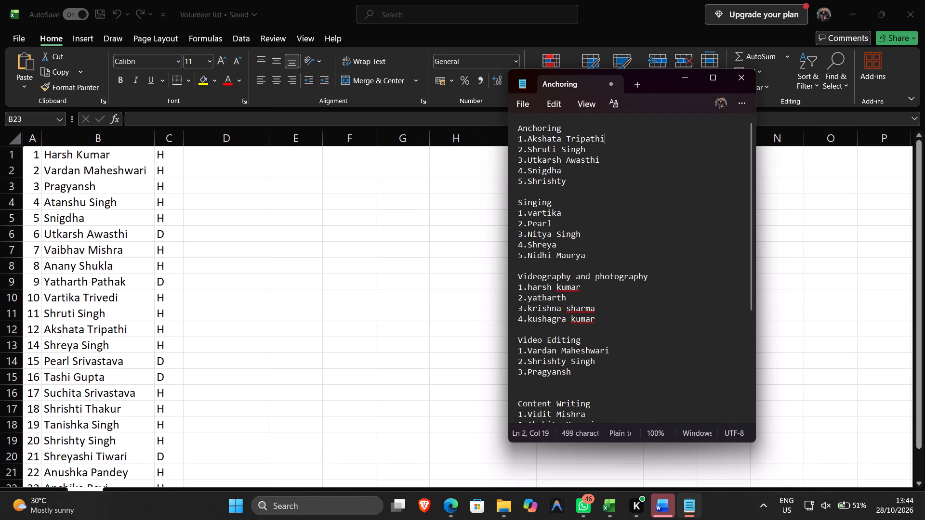
scroll(221, 348, "down", 1)
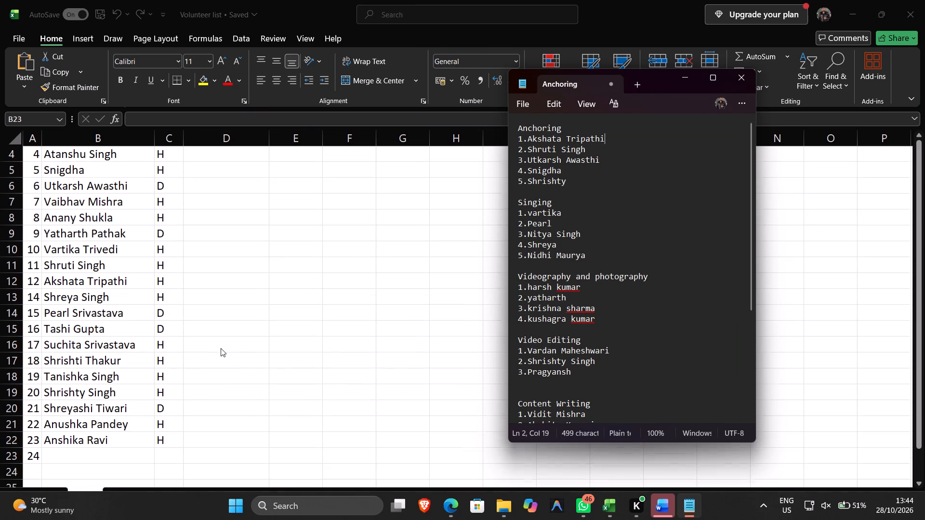
scroll(221, 348, "down", 3)
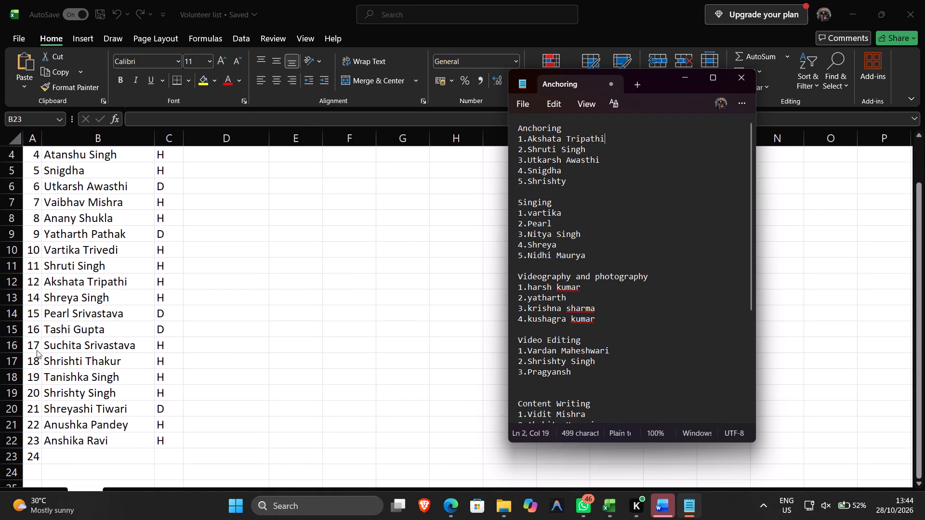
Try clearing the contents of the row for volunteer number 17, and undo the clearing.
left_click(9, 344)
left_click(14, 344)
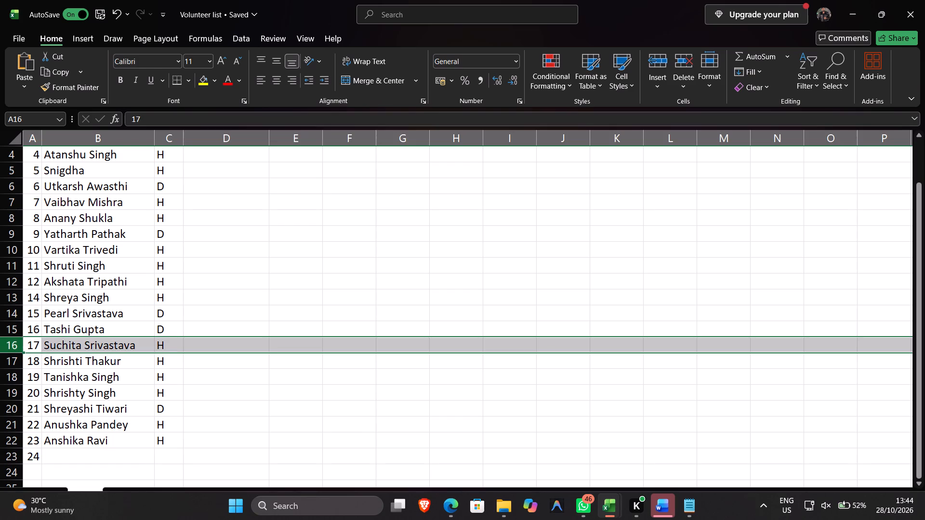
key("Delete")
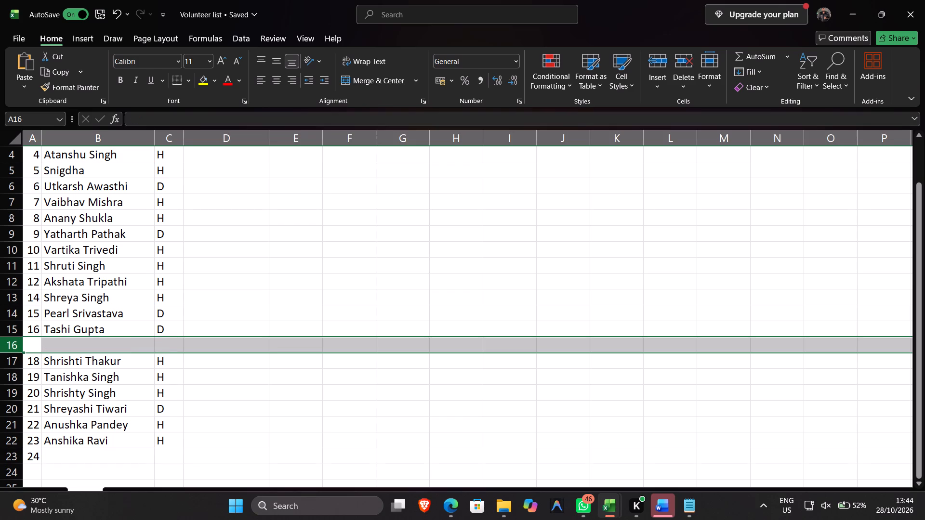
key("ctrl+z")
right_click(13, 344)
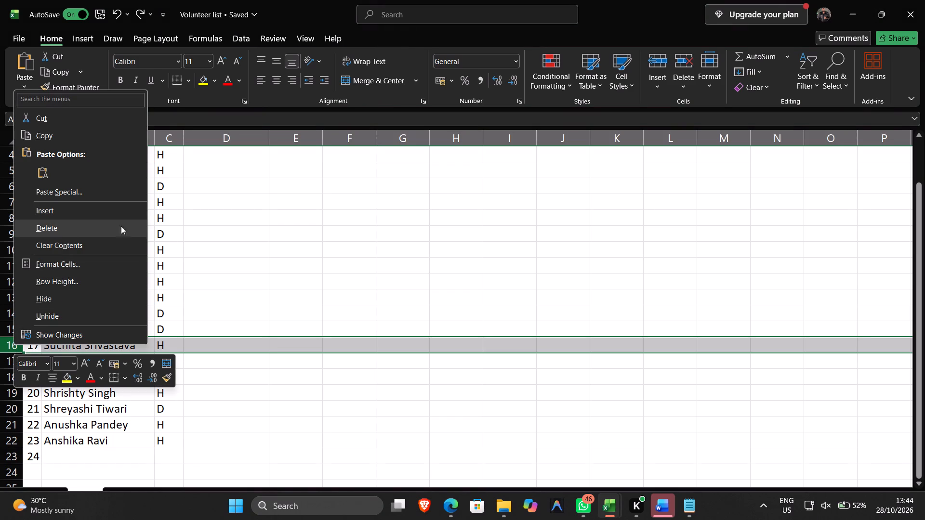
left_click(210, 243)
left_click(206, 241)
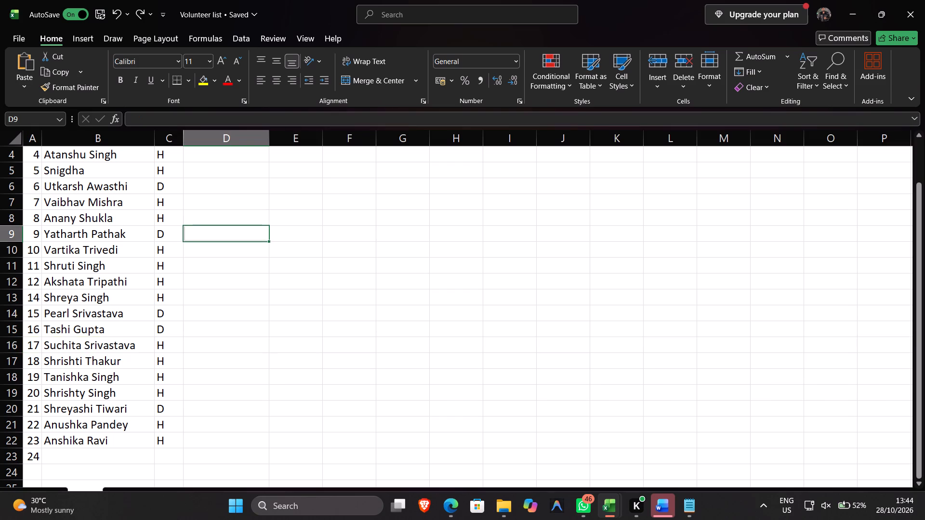
Delete the entire sheet row of volunteer number 17 from the Volunteer list.
left_click(6, 351)
left_click(16, 344)
right_click(16, 344)
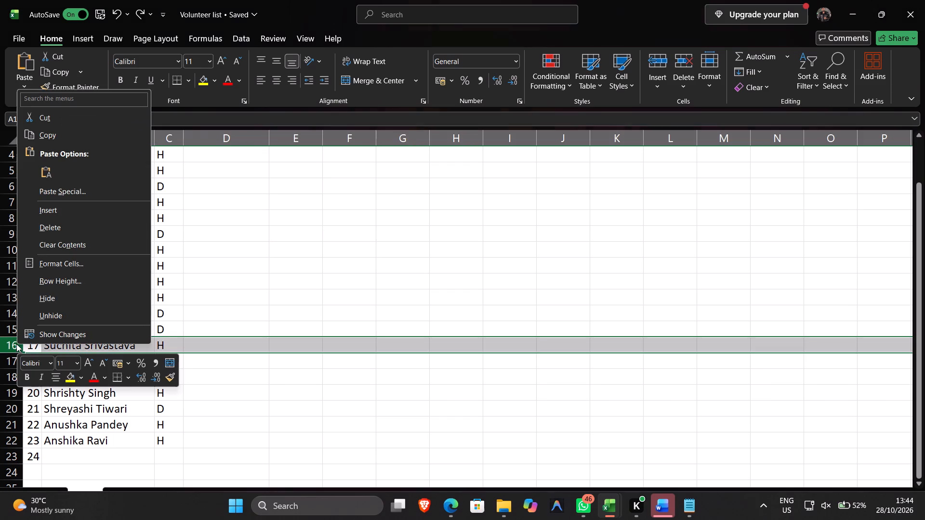
left_click(66, 225)
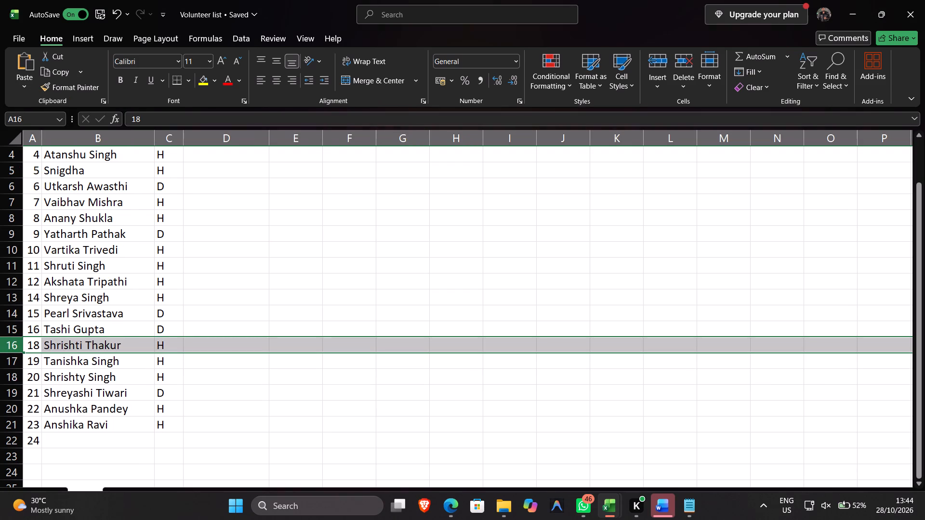
Consult the Notepad lists and replace the name beside number 14 with the third name in the Singing list.
left_click(691, 503)
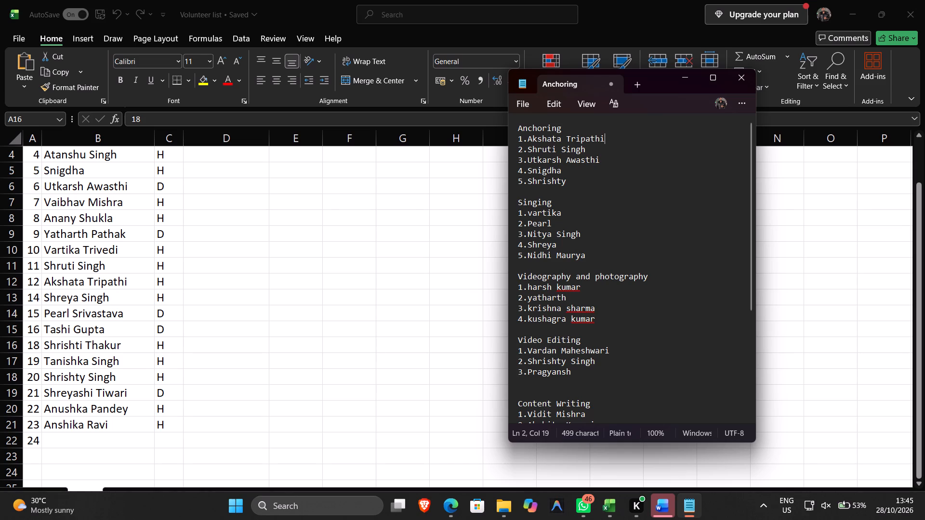
scroll(603, 279, "up", 1)
left_click(84, 296)
left_click(84, 295)
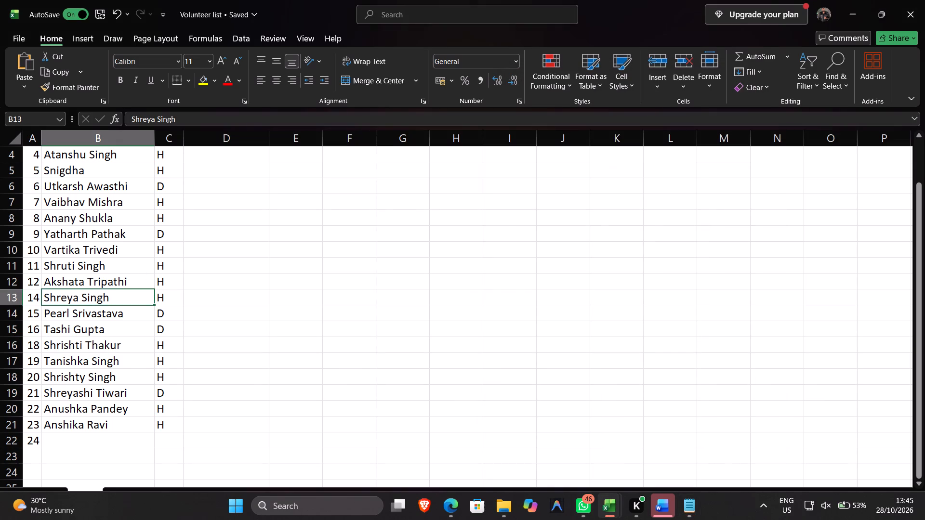
key("BackSpace")
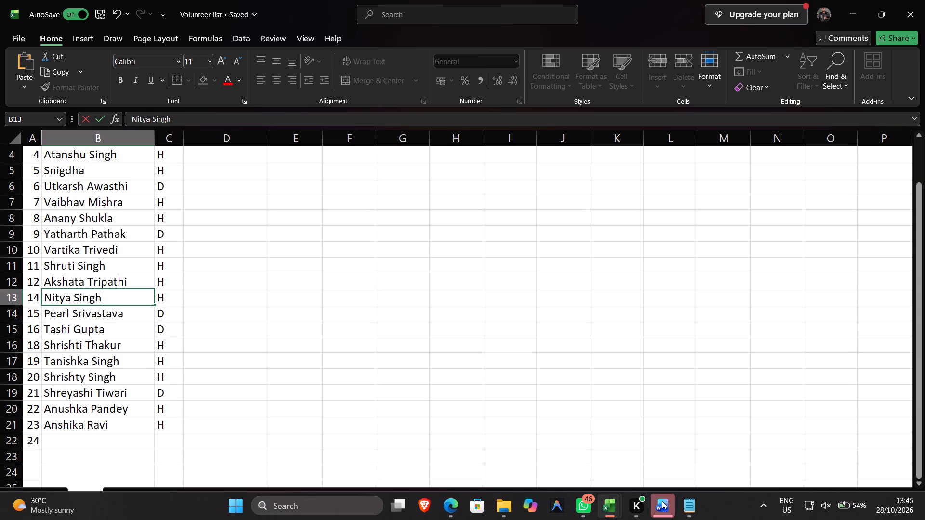
Check the Notepad role lists again and delete the entire row of volunteer number 9 from the Volunteer list.
left_click(685, 513)
left_click(587, 252)
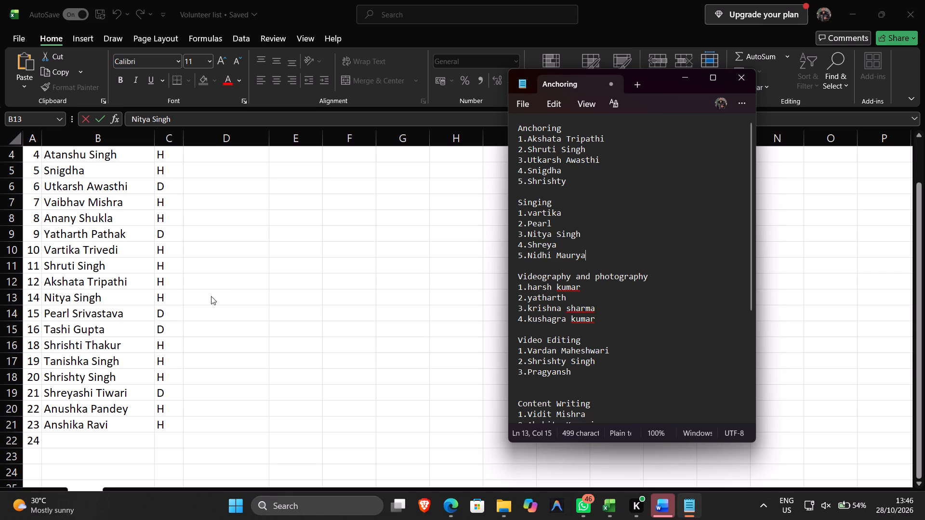
scroll(569, 298, "down", 2)
scroll(205, 234, "up", 3)
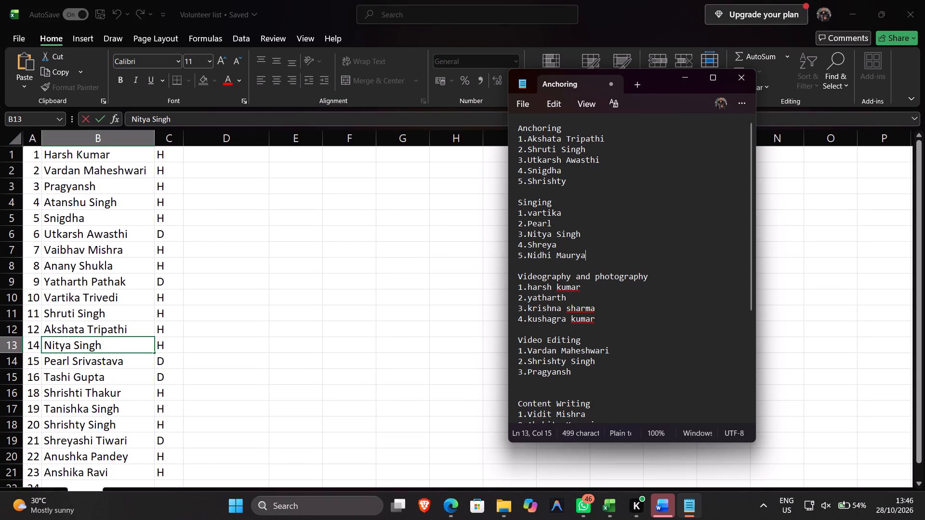
left_click(11, 282)
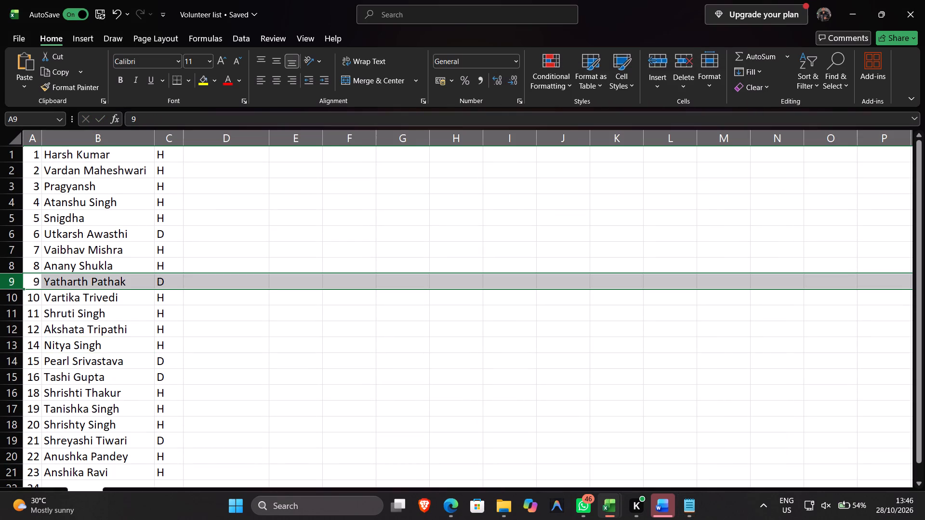
right_click(11, 282)
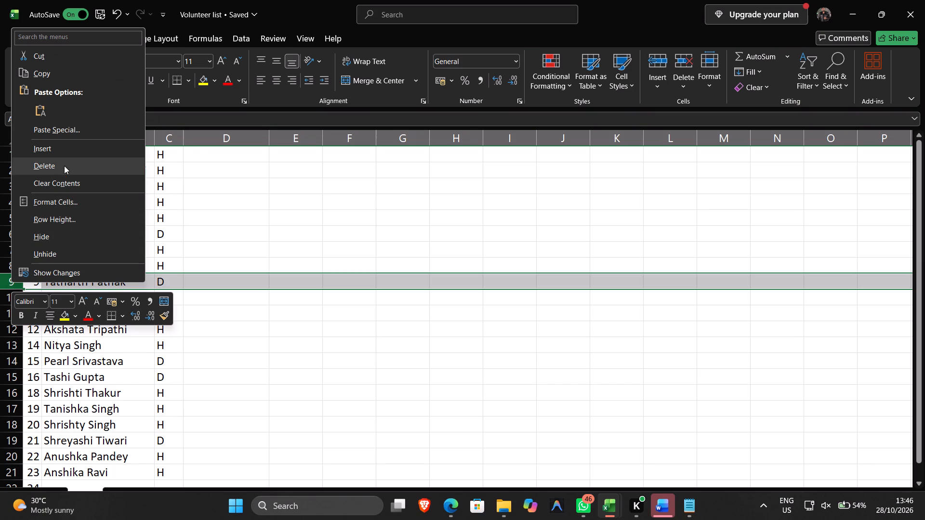
left_click(59, 166)
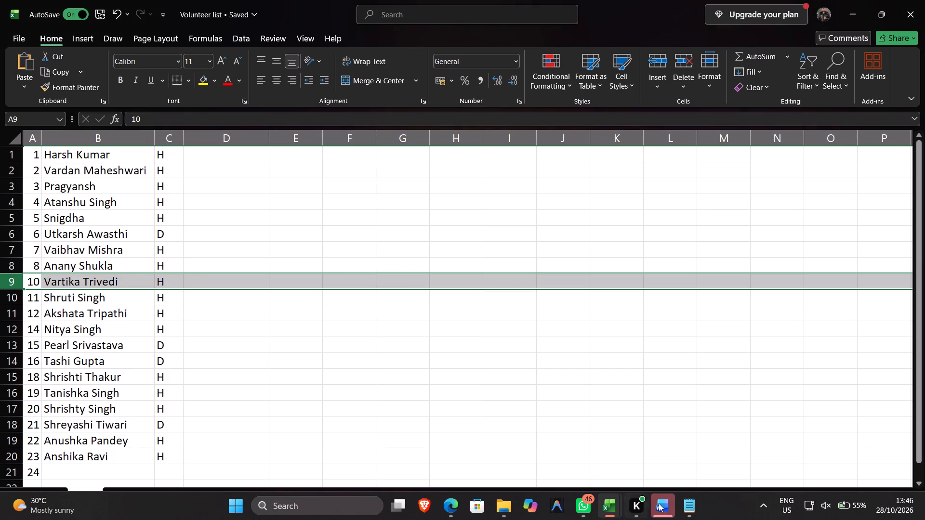
Switch to Notepad to check its role lists against the Volunteer list, and minimise the Notepad window.
left_click(688, 511)
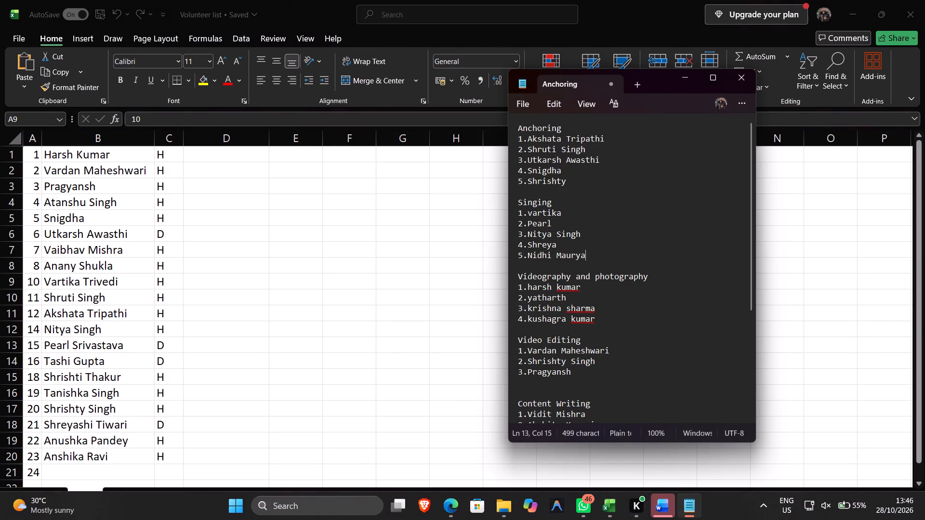
left_click(692, 80)
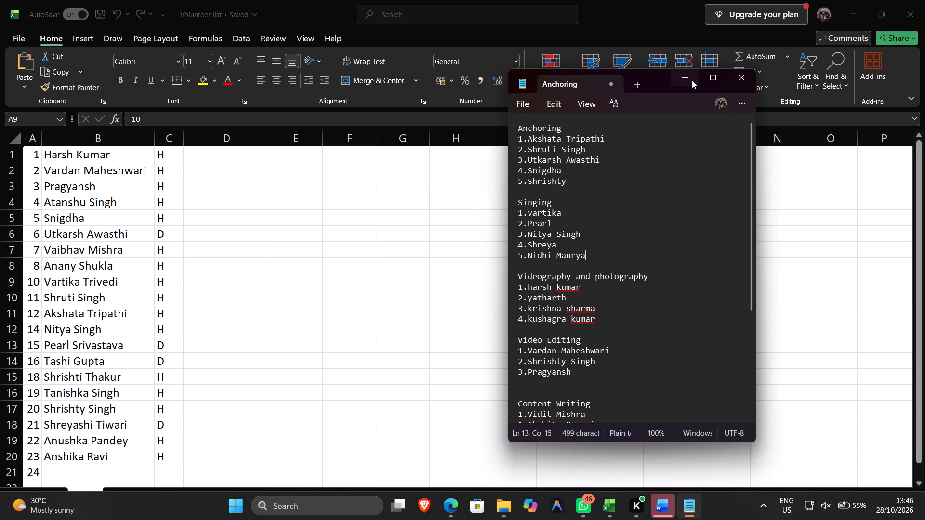
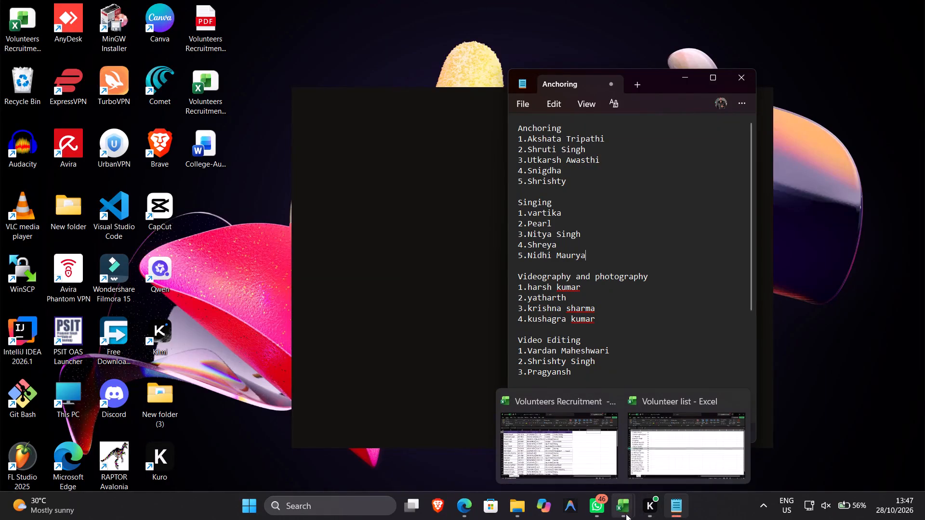
Switch to the Volunteers Recruitment workbook, look through its names, positions and attendance marks, and minimise it.
left_click(602, 447)
scroll(394, 318, "down", 1)
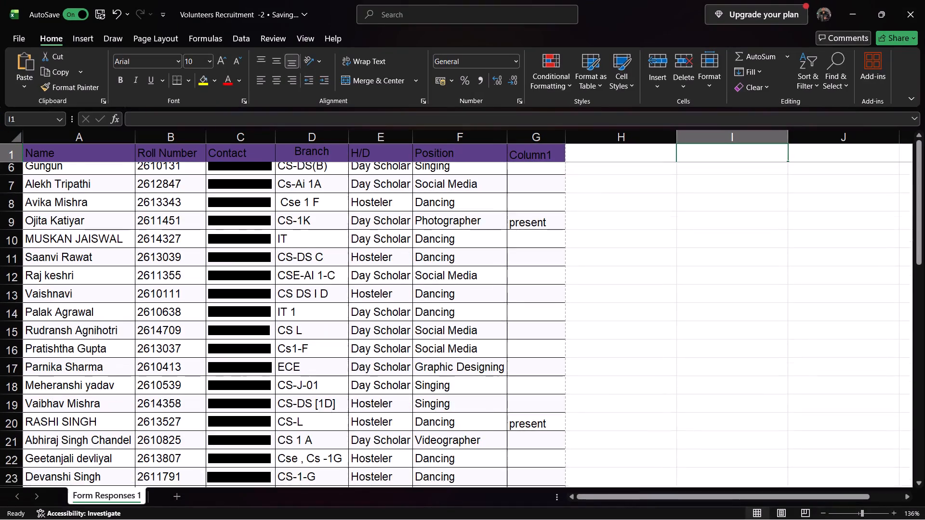
scroll(394, 318, "down", 5)
scroll(394, 318, "up", 3)
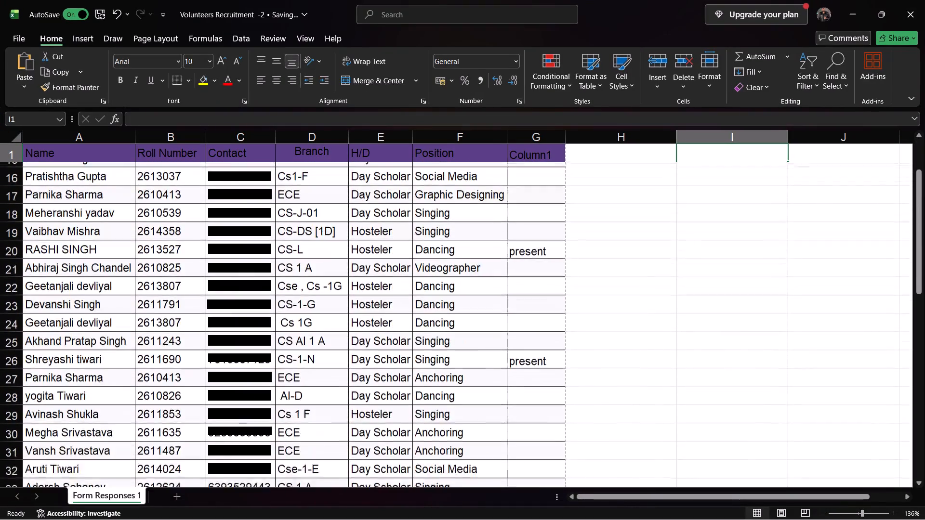
left_click(850, 0)
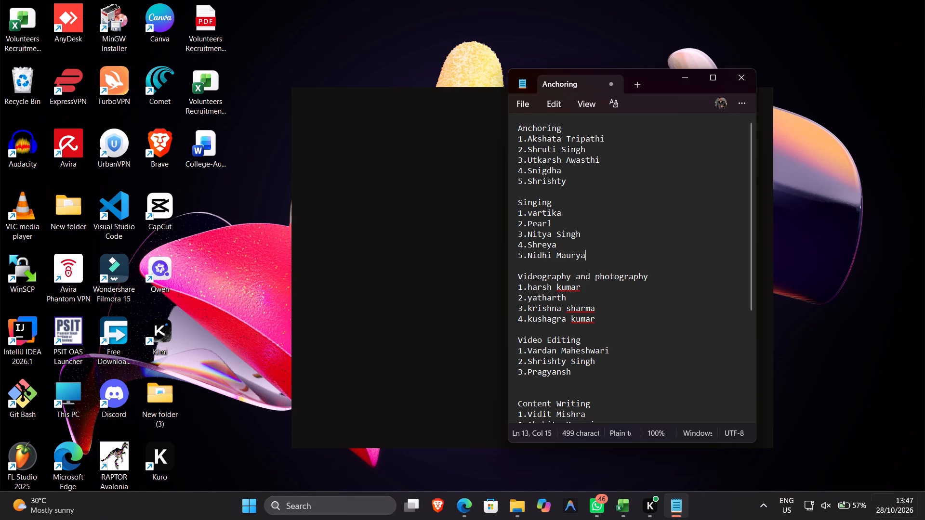
Turn on the computer's mobile hotspot in Windows.
left_click(845, 519)
scroll(833, 329, "down", 3)
left_click(754, 275)
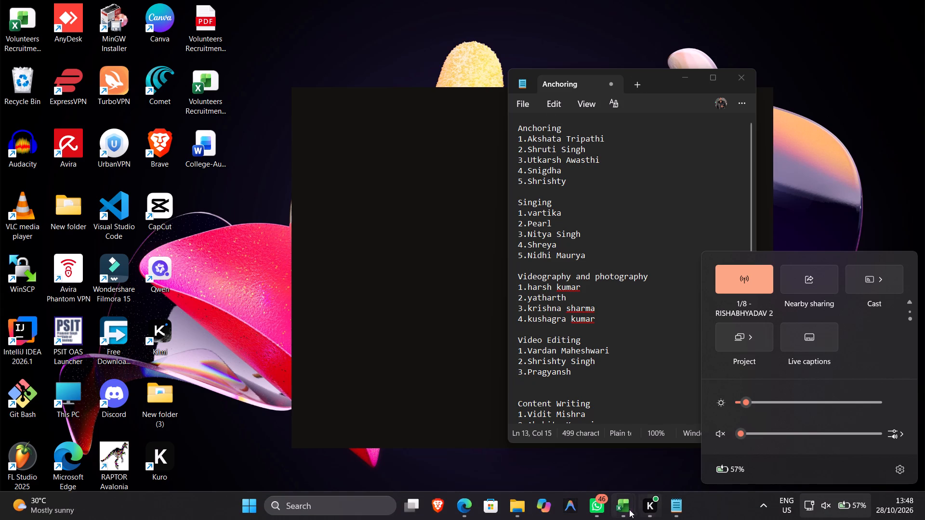
Switch to the Volunteer list workbook and fill the row numbered 24 with the same name as number 21 and code D.
left_click(627, 511)
left_click(675, 430)
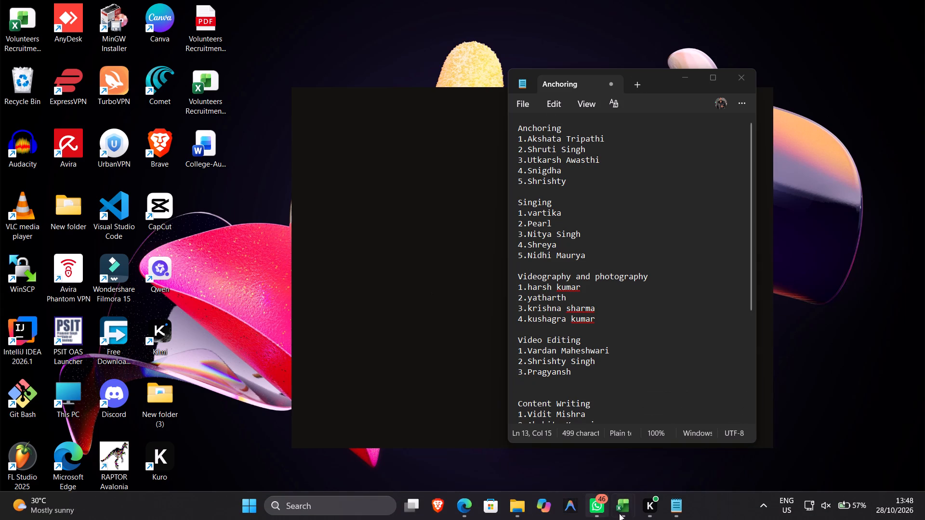
left_click(685, 407)
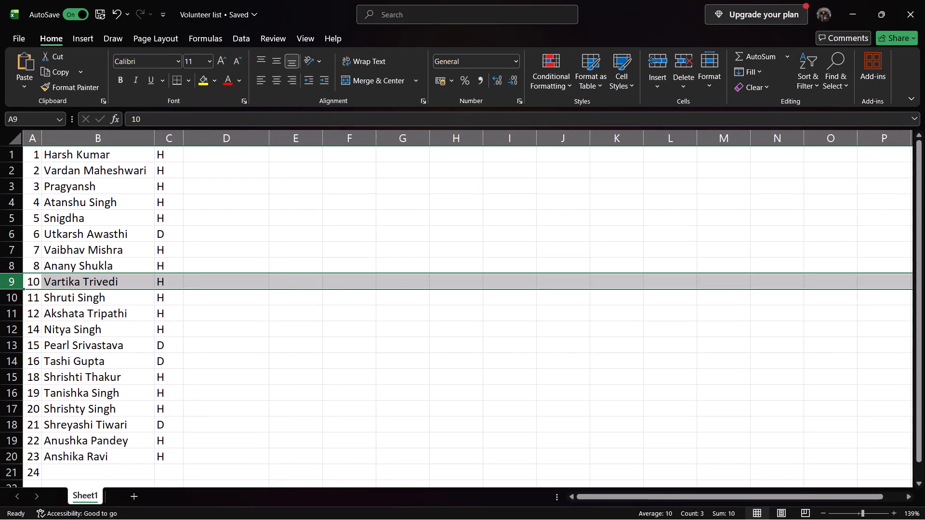
left_click(84, 474)
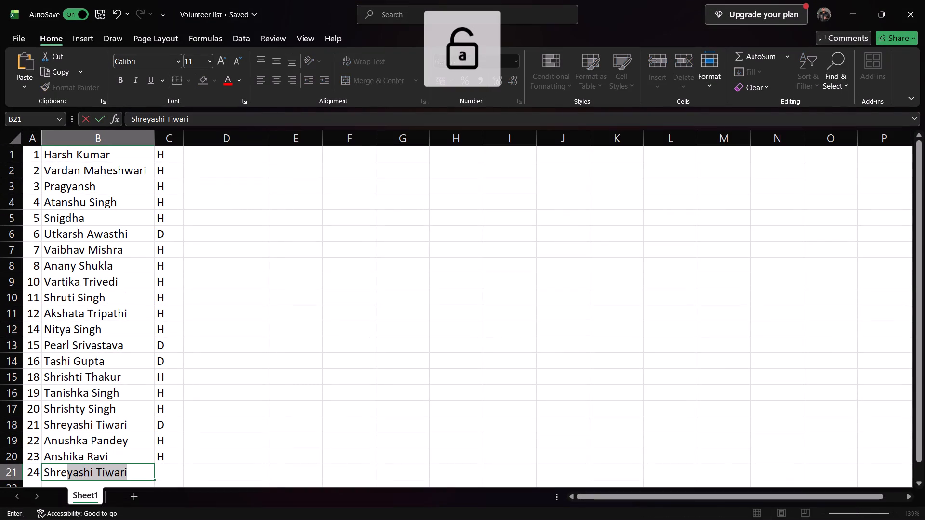
key("Tab")
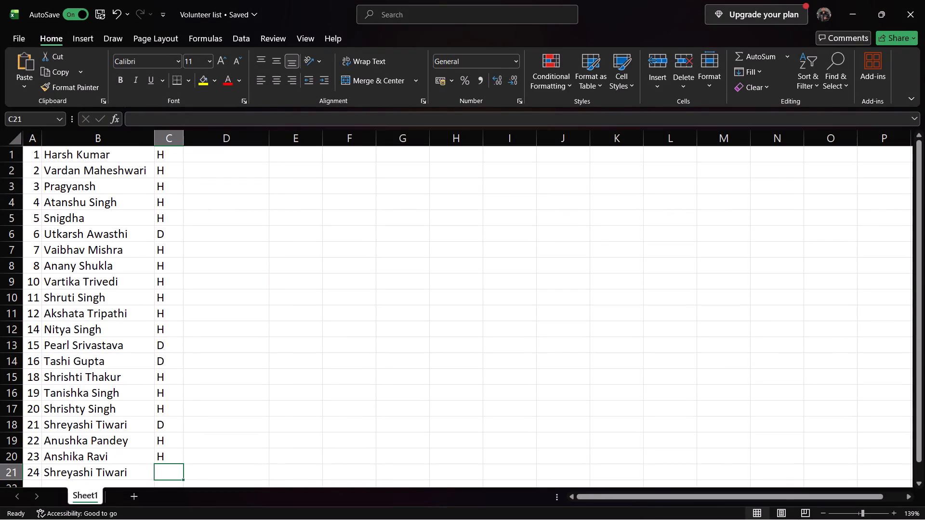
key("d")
left_click(231, 399)
scroll(231, 399, "up", 1)
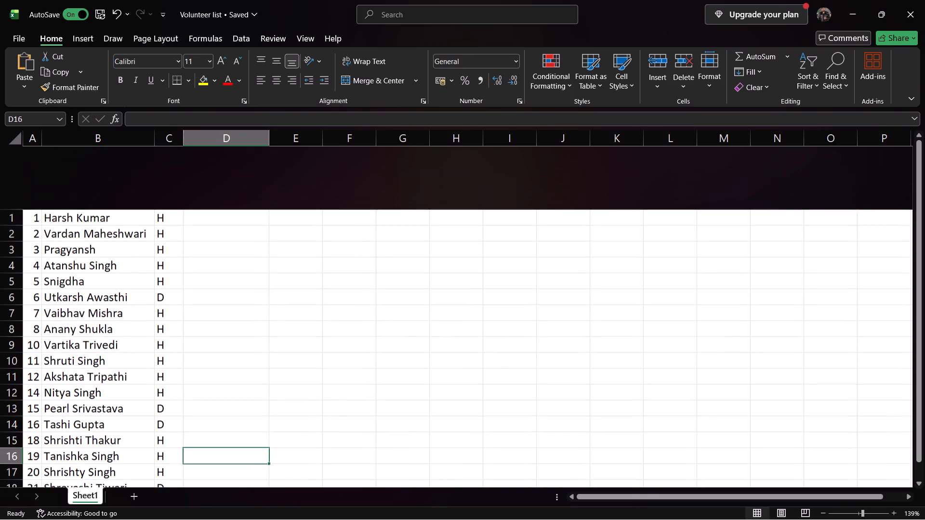
Add volunteer number 25 below the last Volunteer list entry, with the new volunteer's name and status H.
scroll(231, 399, "up", 1)
scroll(231, 399, "down", 1)
left_click(32, 377)
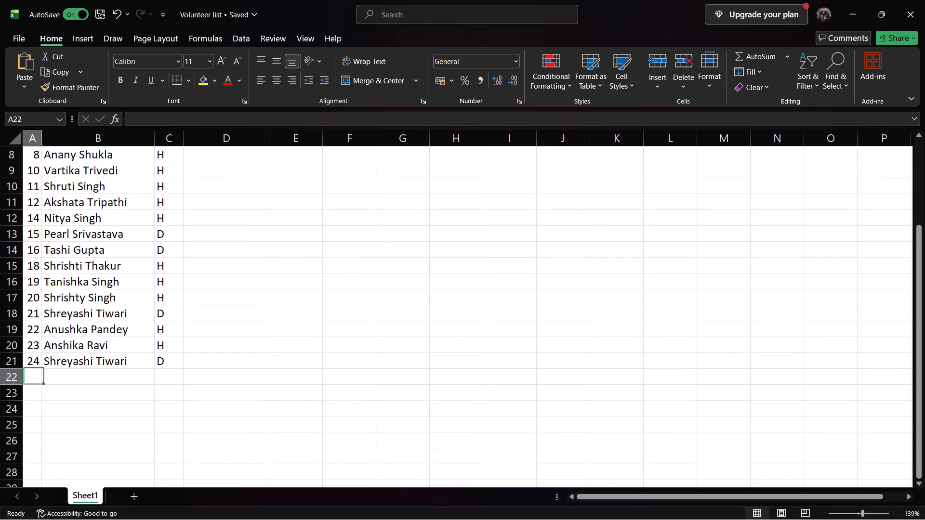
type("25")
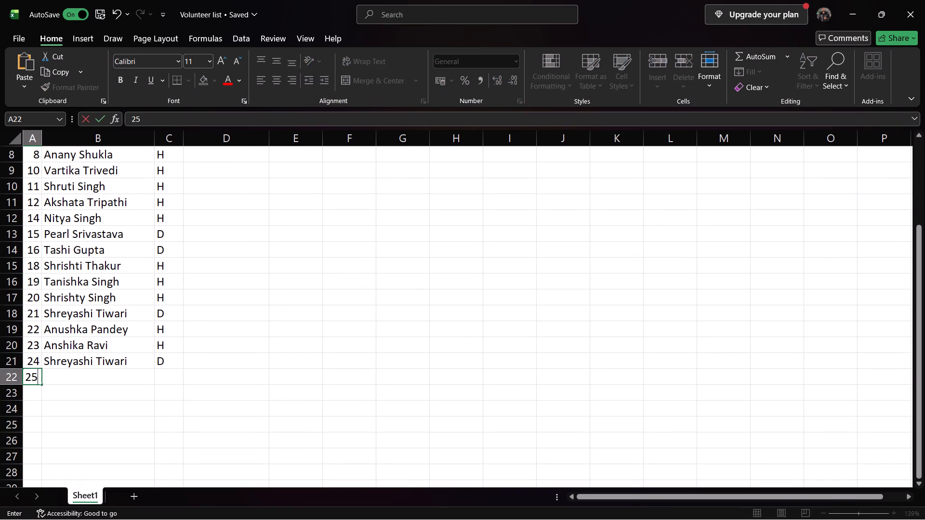
key("Right")
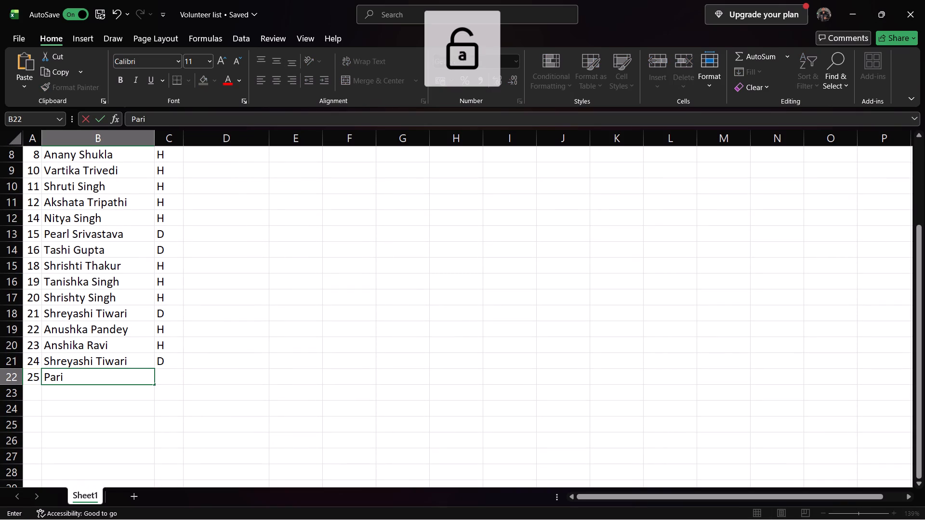
key("c")
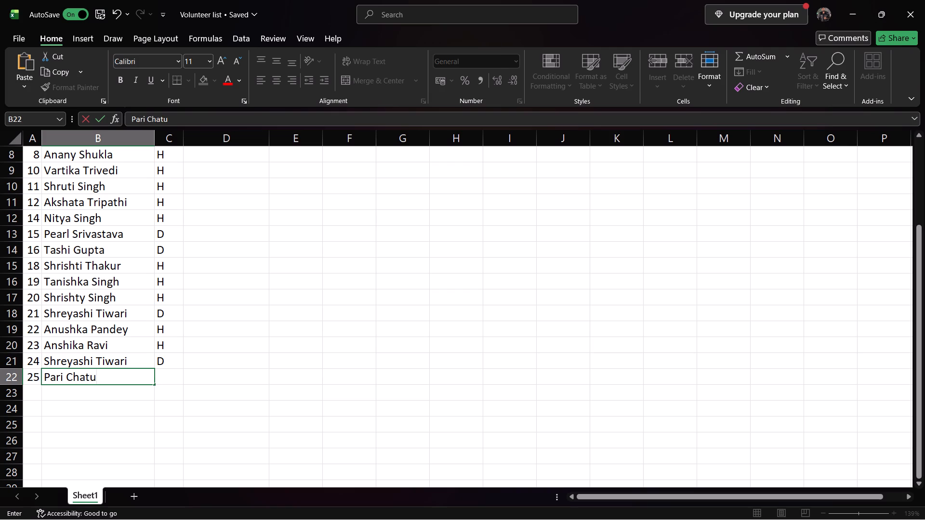
key("Right")
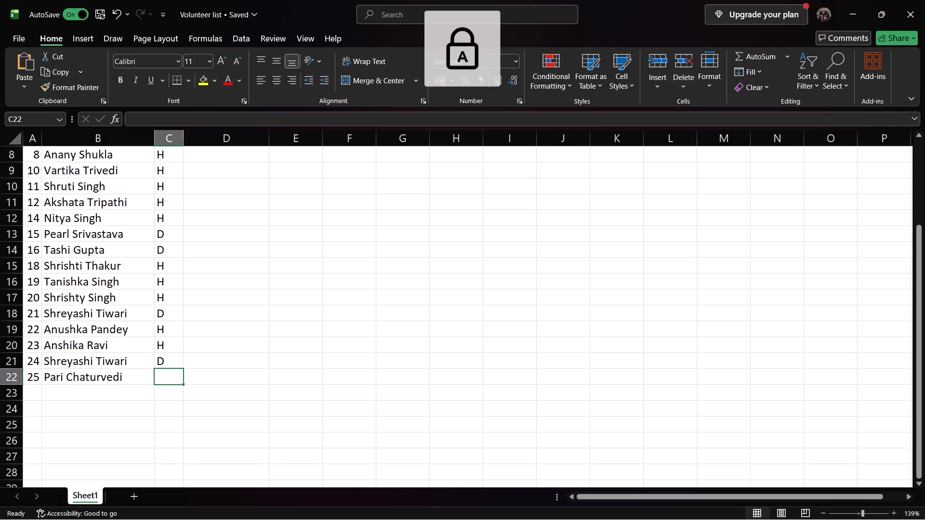
key("h")
Delete the entire row of volunteer number 5 from the Volunteer list and minimise the workbook.
scroll(32, 377, "up", 1)
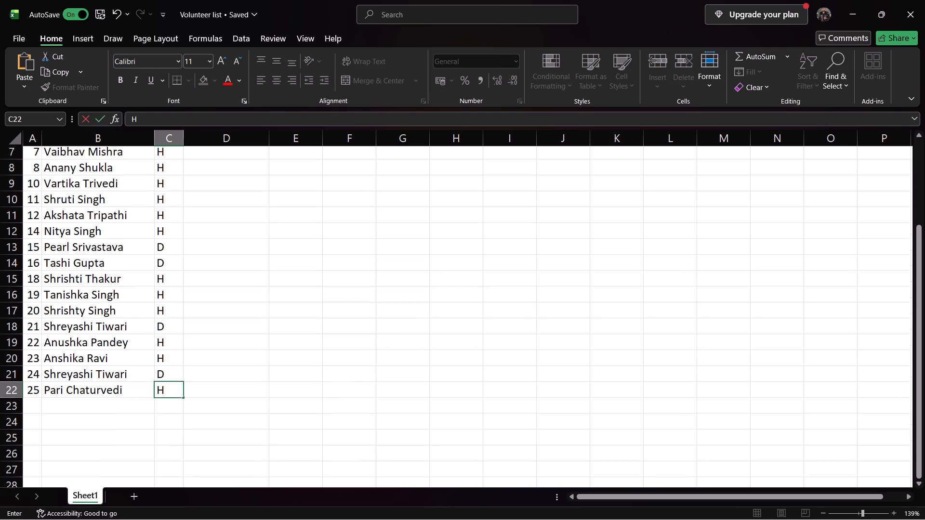
scroll(32, 377, "up", 3)
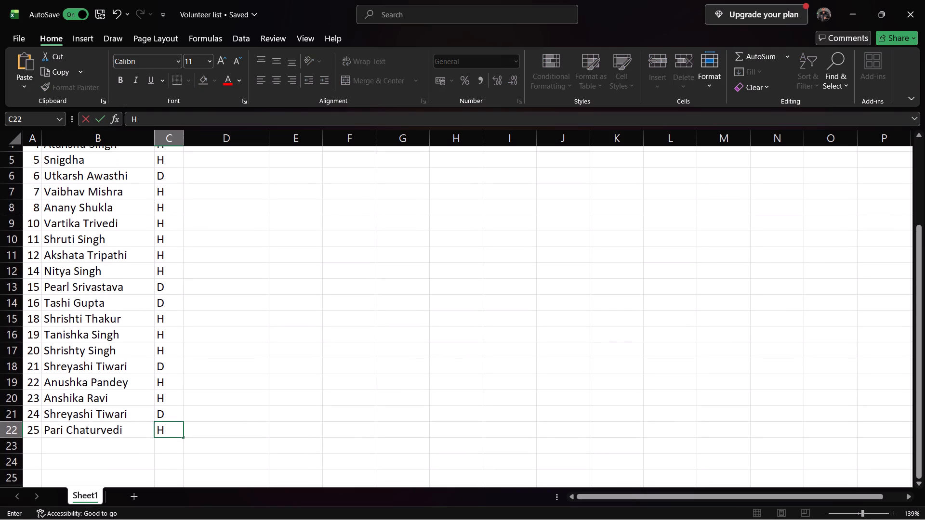
scroll(32, 377, "up", 1)
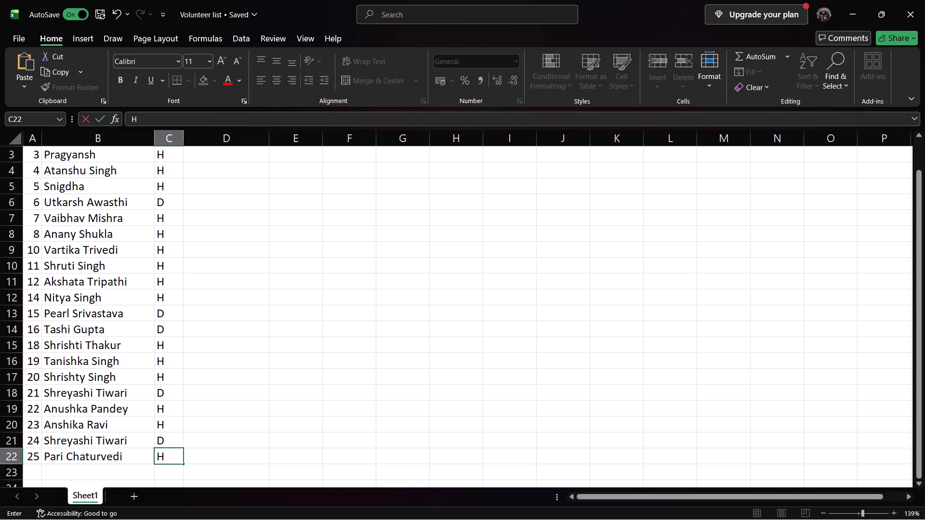
left_click(15, 189)
right_click(15, 189)
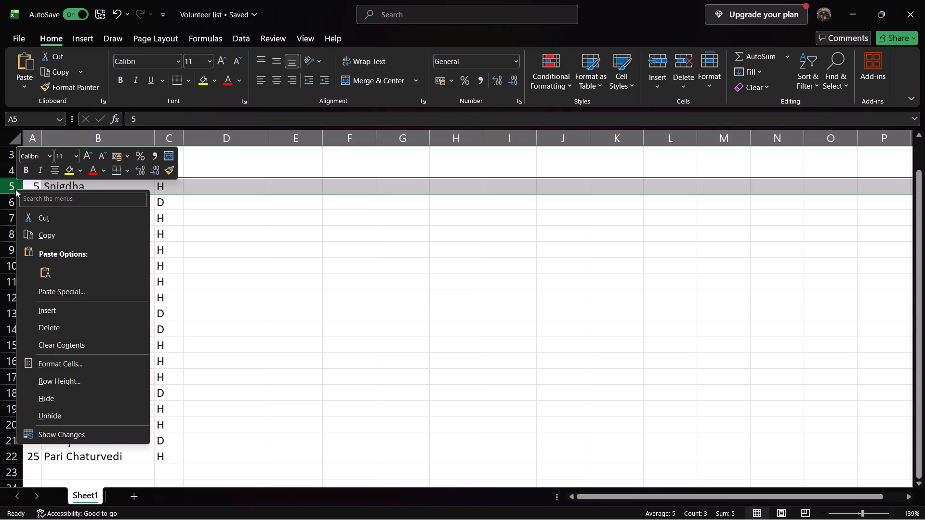
left_click(61, 327)
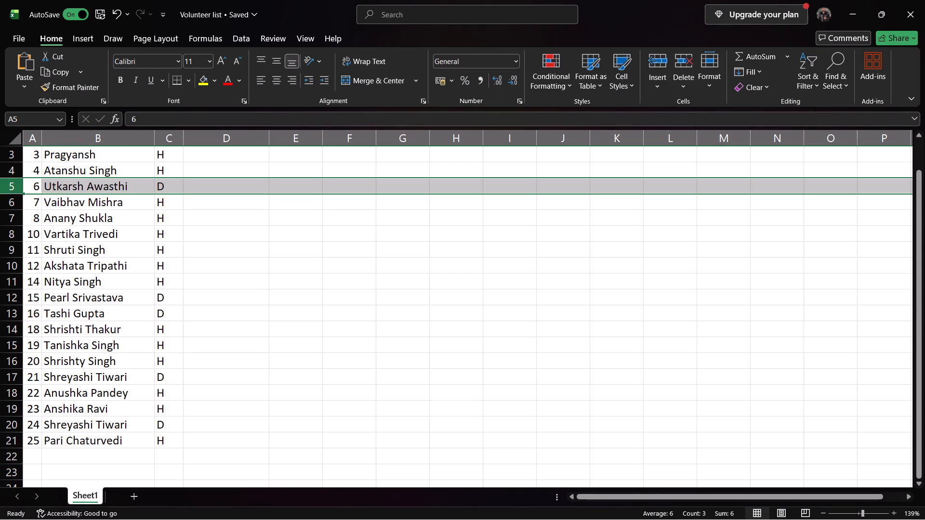
left_click(853, 13)
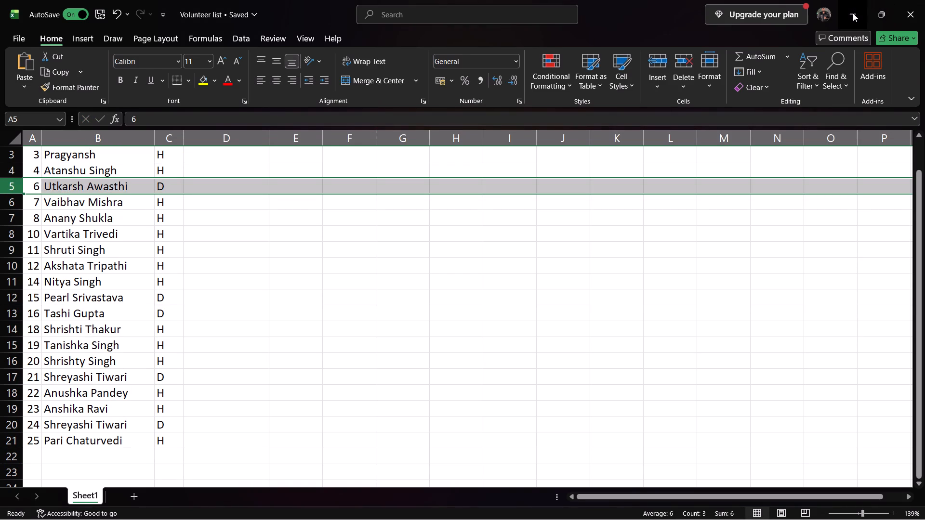